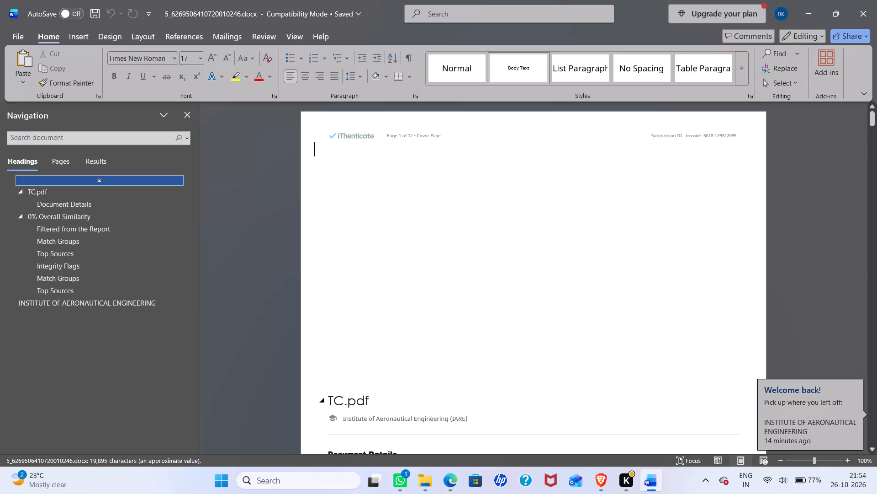
Insert a capital O into the cover page title so that it reads TOC.pdf.
{"action": "left_click", "coordinate": [334, 401]}
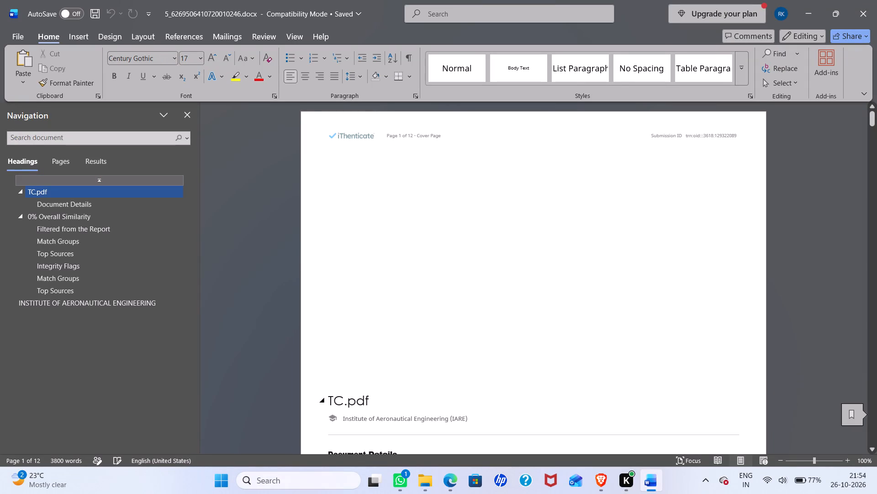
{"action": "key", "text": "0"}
{"action": "key", "text": "BackSpace"}
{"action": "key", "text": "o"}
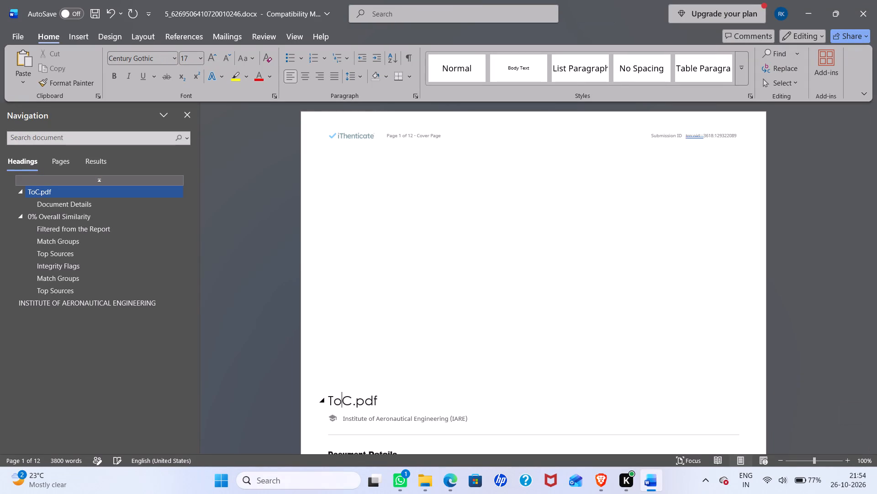
{"action": "key", "text": "BackSpace"}
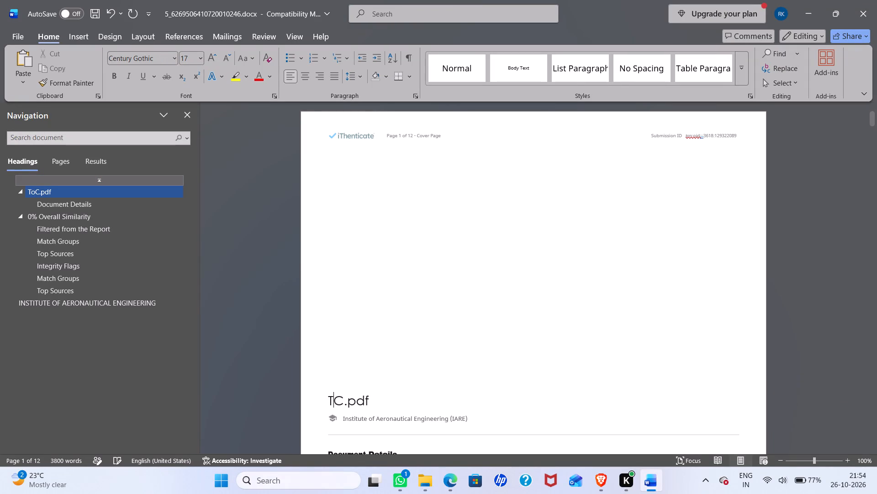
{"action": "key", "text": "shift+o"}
Look through the similarity report pages up to the student details table on page 4.
{"action": "scroll", "coordinate": [458, 409], "scroll_direction": "down", "scroll_amount": 1}
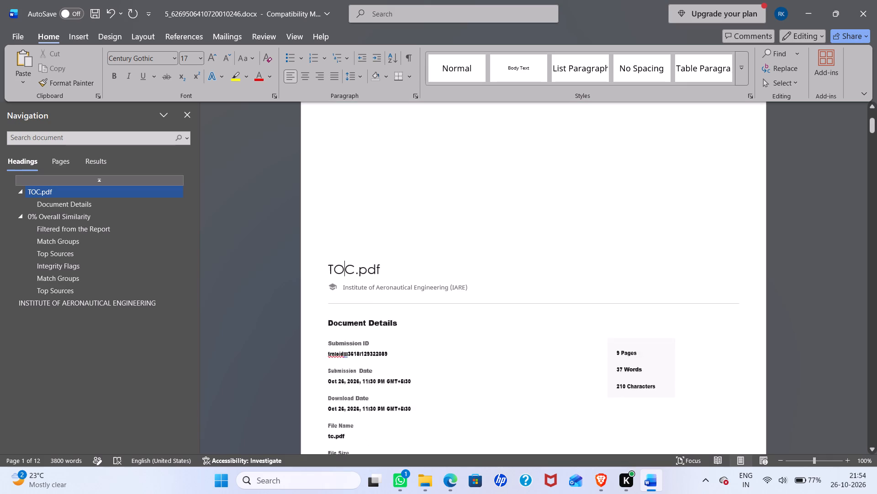
{"action": "scroll", "coordinate": [458, 409], "scroll_direction": "down", "scroll_amount": 5}
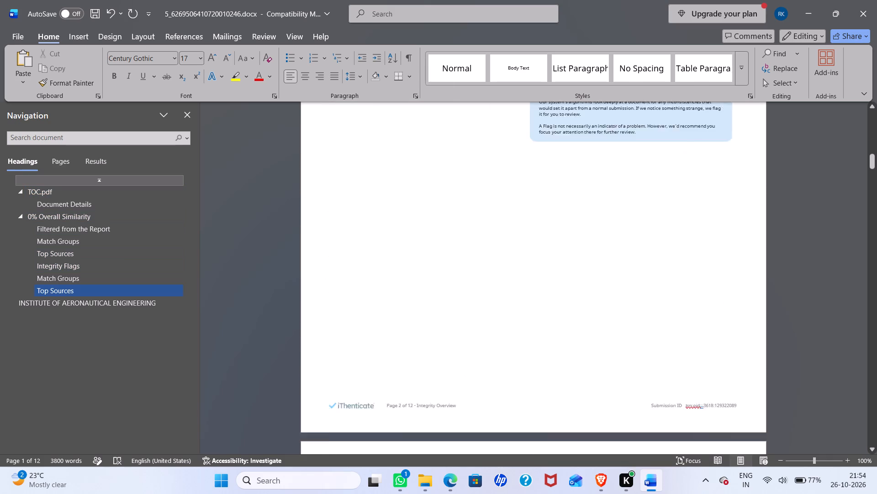
{"action": "scroll", "coordinate": [458, 409], "scroll_direction": "down", "scroll_amount": 7}
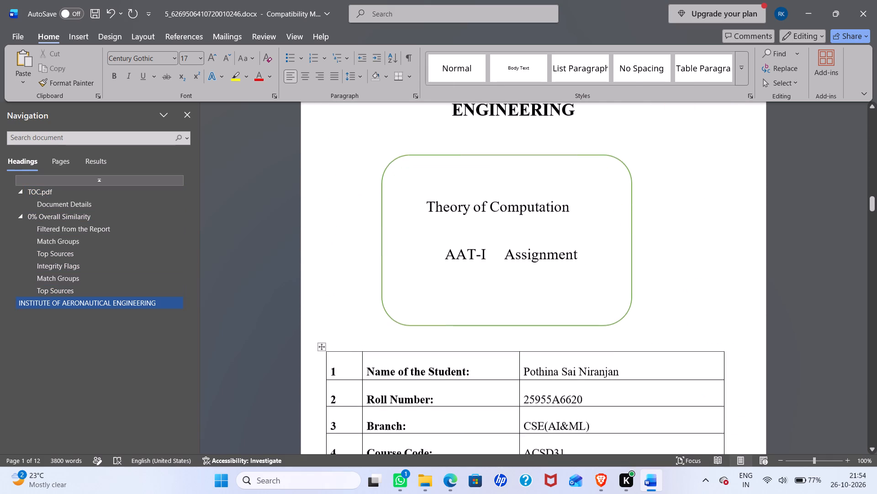
{"action": "scroll", "coordinate": [458, 409], "scroll_direction": "down", "scroll_amount": 2}
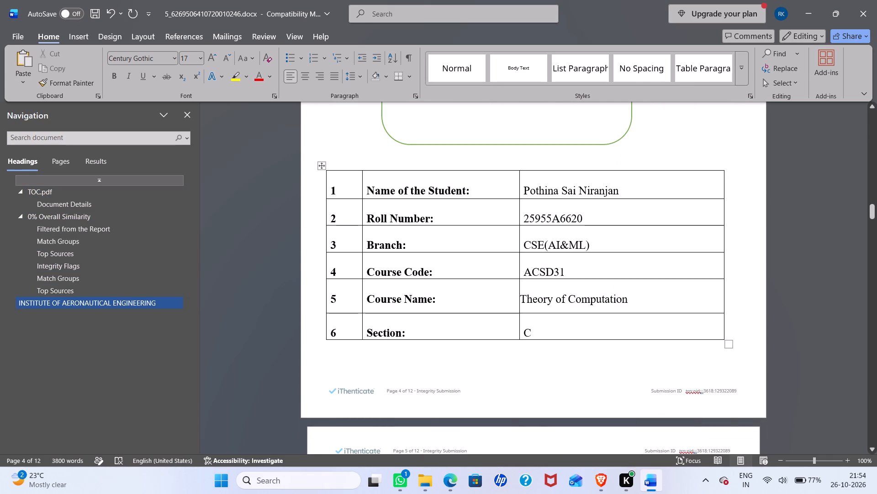
{"action": "scroll", "coordinate": [579, 317], "scroll_direction": "up", "scroll_amount": 2}
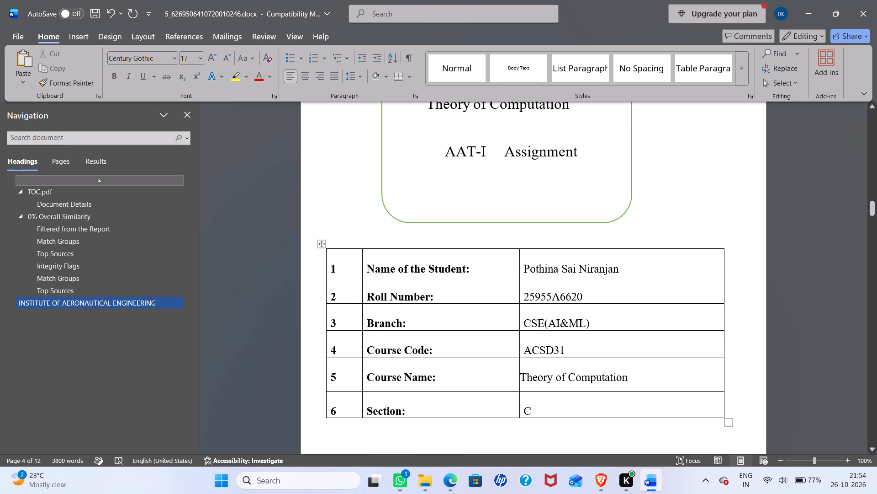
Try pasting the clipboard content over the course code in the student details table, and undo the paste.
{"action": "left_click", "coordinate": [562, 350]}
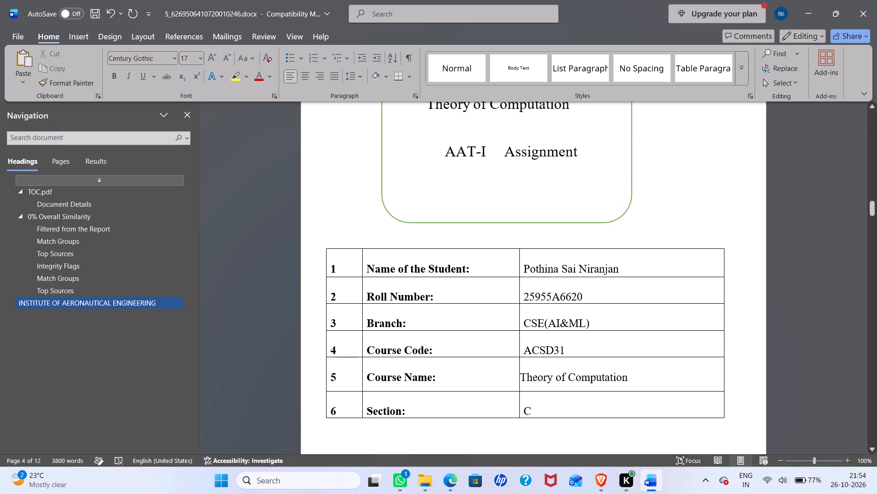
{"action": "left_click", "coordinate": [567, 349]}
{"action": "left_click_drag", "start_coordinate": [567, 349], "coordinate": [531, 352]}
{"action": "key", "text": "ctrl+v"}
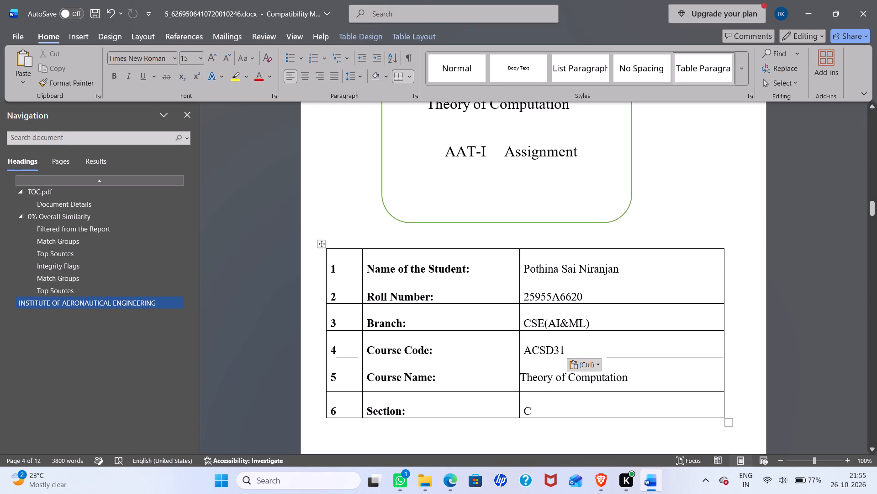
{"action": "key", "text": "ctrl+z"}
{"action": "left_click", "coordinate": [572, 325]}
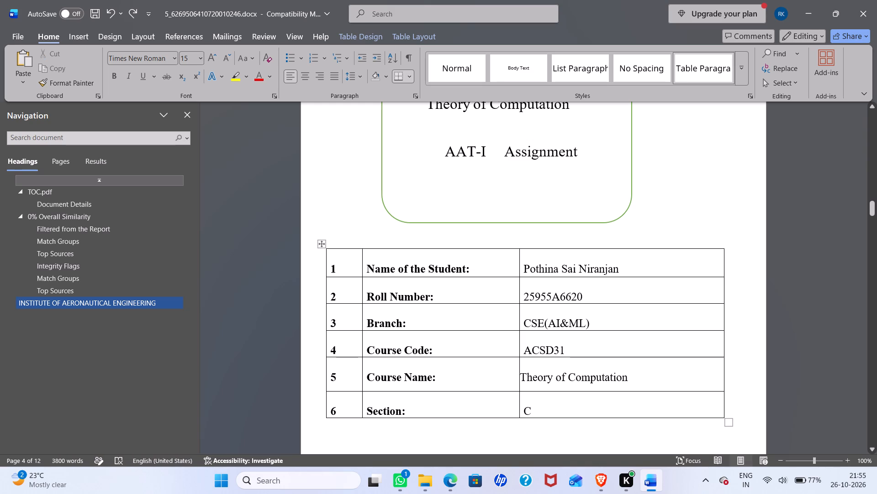
Replace the existing name in the Name of the Student row with the new student's name.
{"action": "left_click_drag", "start_coordinate": [621, 268], "coordinate": [557, 264]}
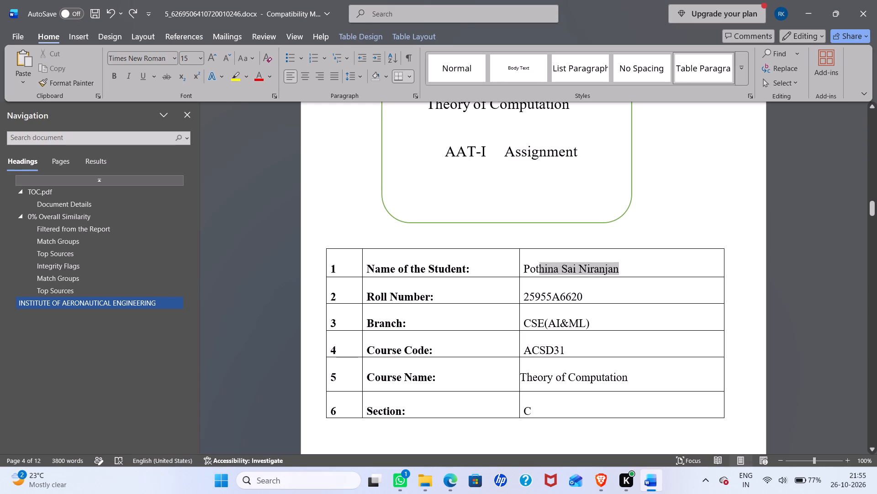
{"action": "left_click_drag", "start_coordinate": [557, 264], "coordinate": [557, 264]}
{"action": "key", "text": "BackSpace"}
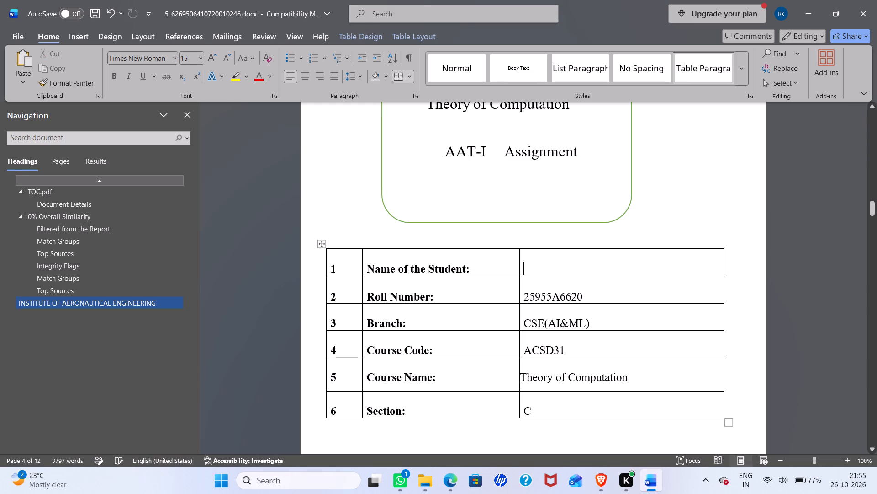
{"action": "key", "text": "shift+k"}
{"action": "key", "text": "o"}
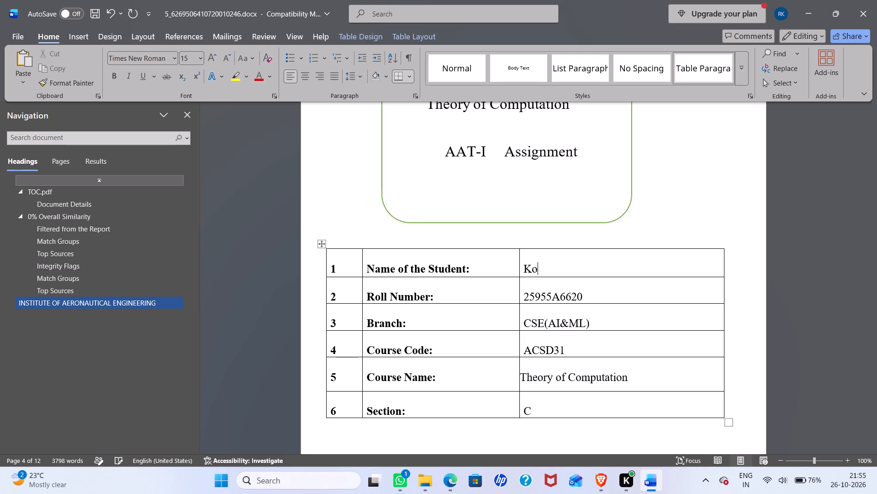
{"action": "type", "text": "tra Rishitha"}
{"action": "left_click_drag", "start_coordinate": [596, 265], "coordinate": [558, 267]}
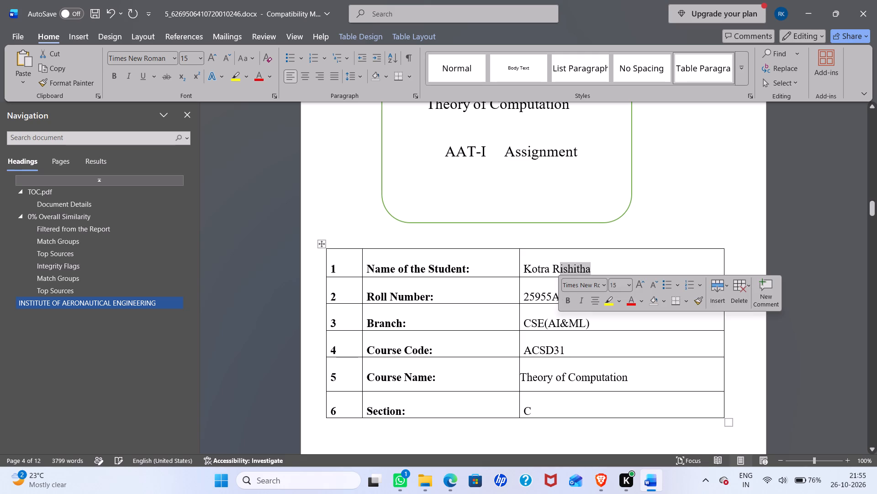
{"action": "left_click", "coordinate": [558, 267]}
Move the word Assignment onto its own line below AAT-I in the rounded box and indent it with four spaces.
{"action": "scroll", "coordinate": [558, 267], "scroll_direction": "up", "scroll_amount": 1}
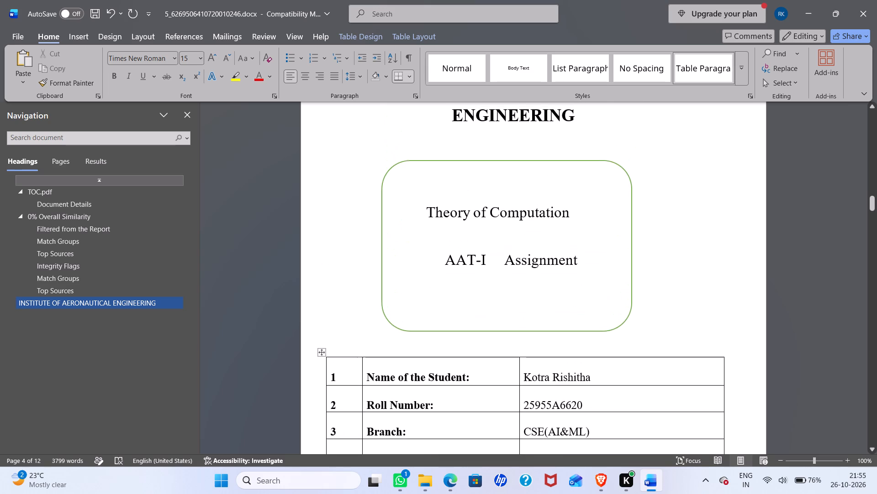
{"action": "left_click", "coordinate": [505, 257]}
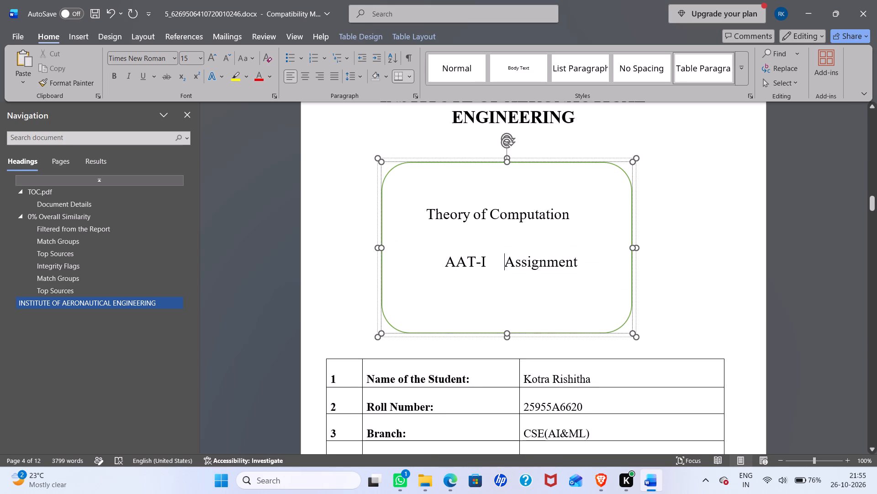
{"action": "key", "text": "Return"}
{"action": "key", "text": "Tab"}
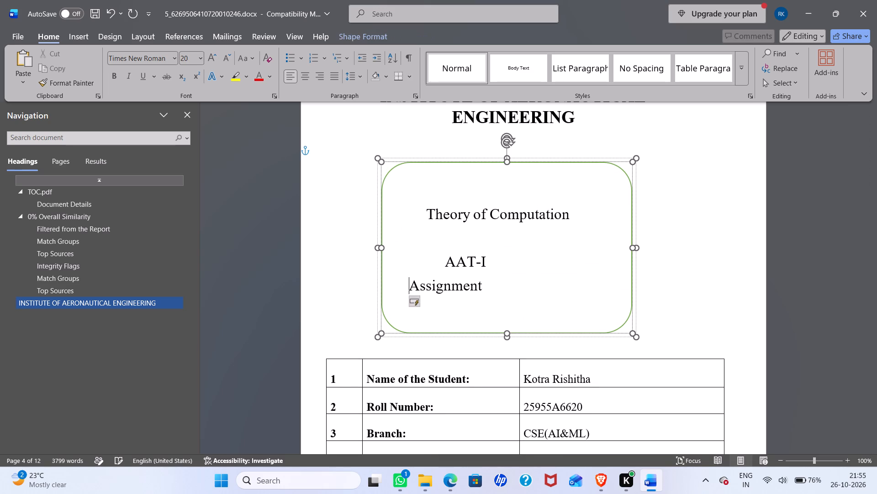
{"action": "key", "text": "Tab"}
{"action": "key", "text": "BackSpace"}
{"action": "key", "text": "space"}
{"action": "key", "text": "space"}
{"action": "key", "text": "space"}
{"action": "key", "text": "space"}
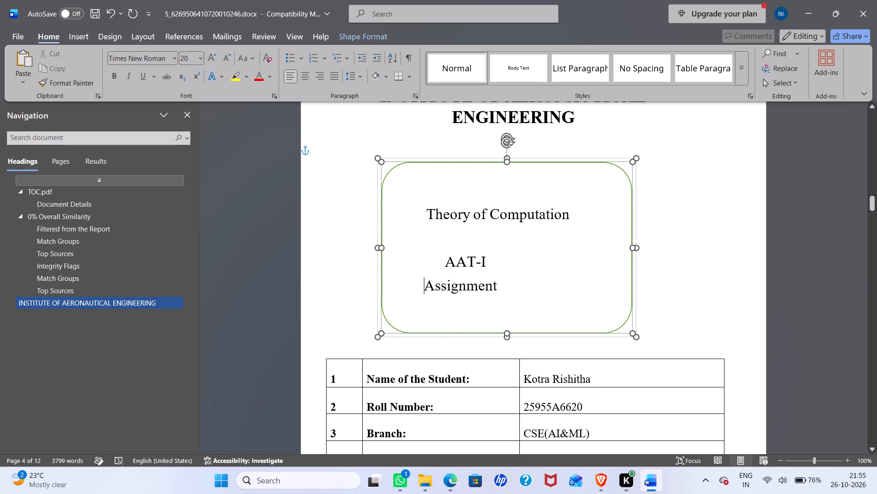
Indent the AAT-I line further and shift Assignment so that it is centred beneath AAT-I.
{"action": "left_click", "coordinate": [445, 258]}
{"action": "key", "text": "BackSpace"}
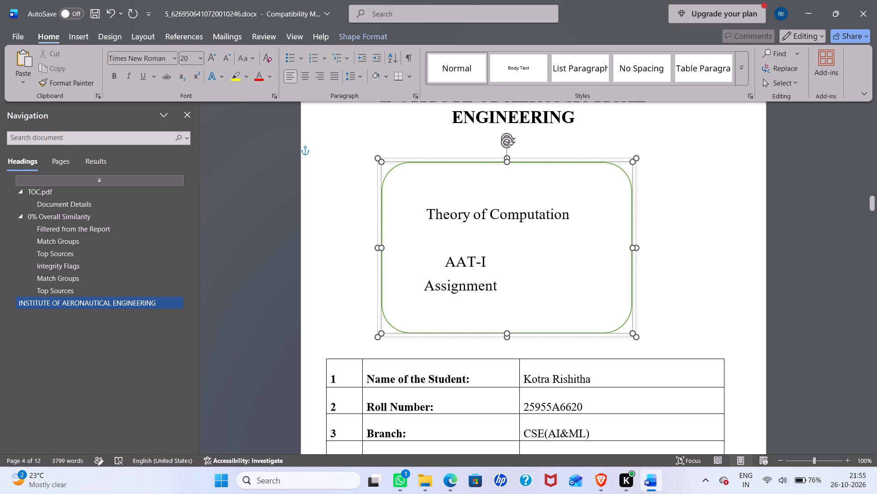
{"action": "key", "text": "Tab"}
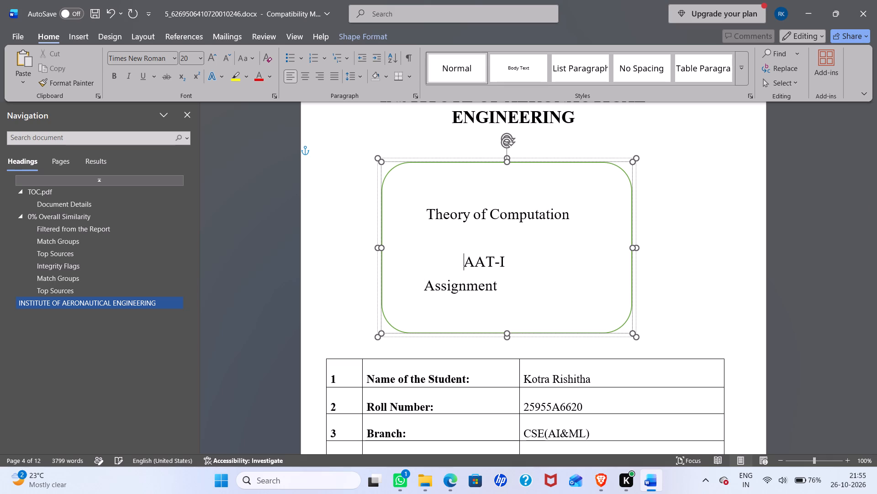
{"action": "left_click", "coordinate": [428, 286]}
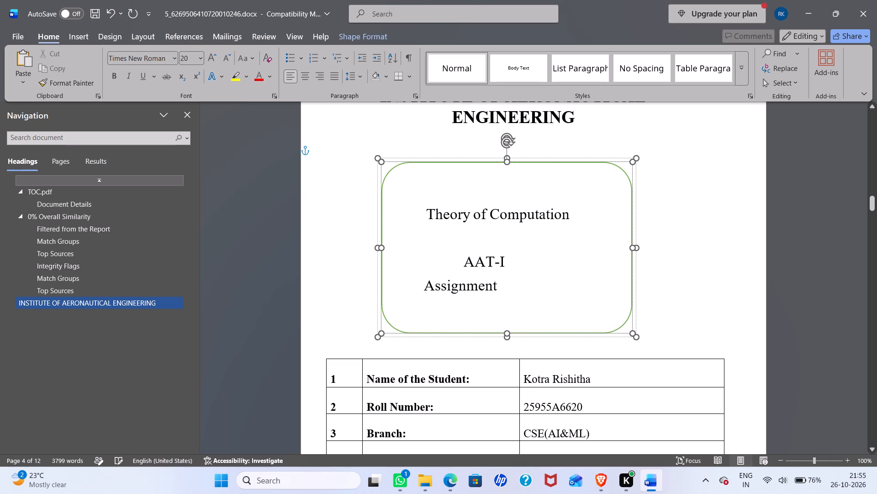
{"action": "key", "text": "Tab"}
{"action": "key", "text": "Tab"}
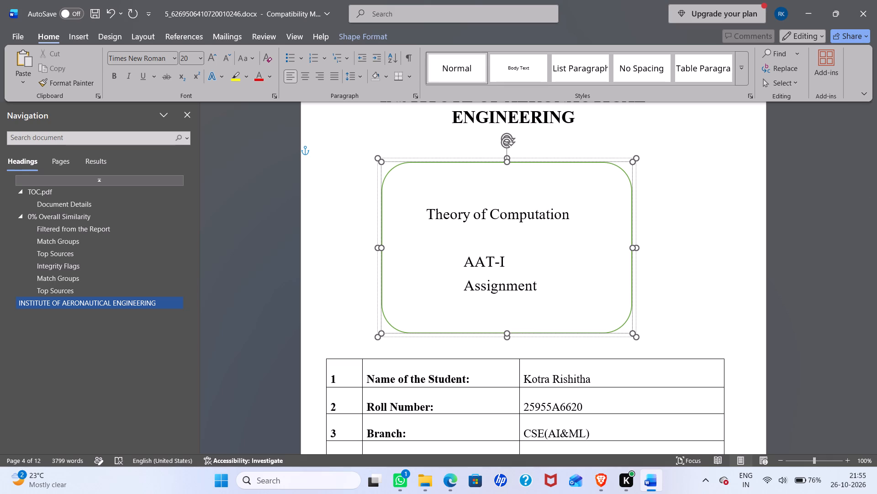
{"action": "key", "text": "BackSpace"}
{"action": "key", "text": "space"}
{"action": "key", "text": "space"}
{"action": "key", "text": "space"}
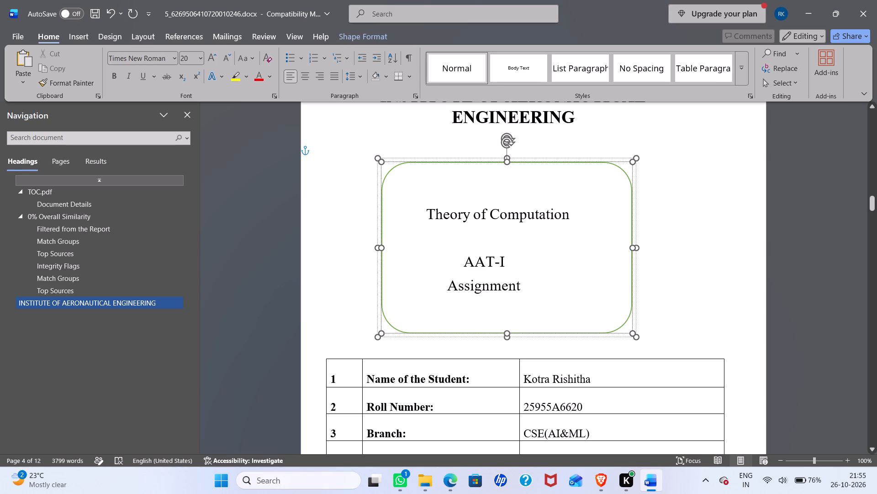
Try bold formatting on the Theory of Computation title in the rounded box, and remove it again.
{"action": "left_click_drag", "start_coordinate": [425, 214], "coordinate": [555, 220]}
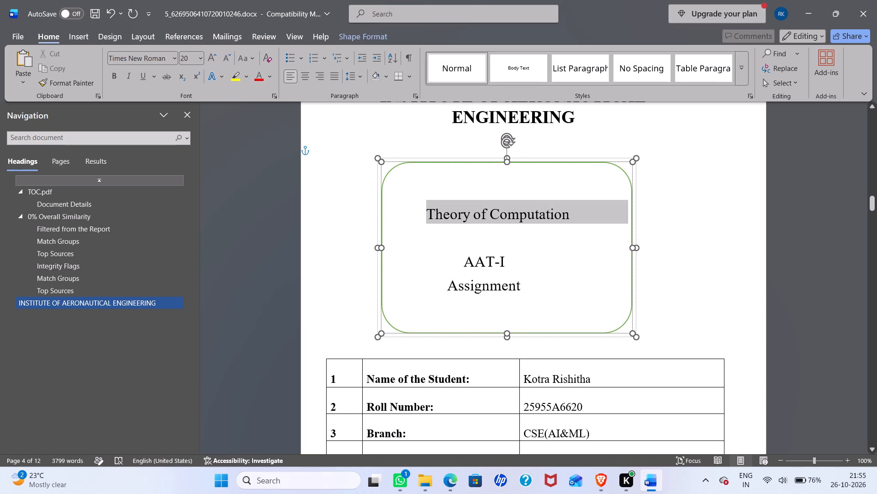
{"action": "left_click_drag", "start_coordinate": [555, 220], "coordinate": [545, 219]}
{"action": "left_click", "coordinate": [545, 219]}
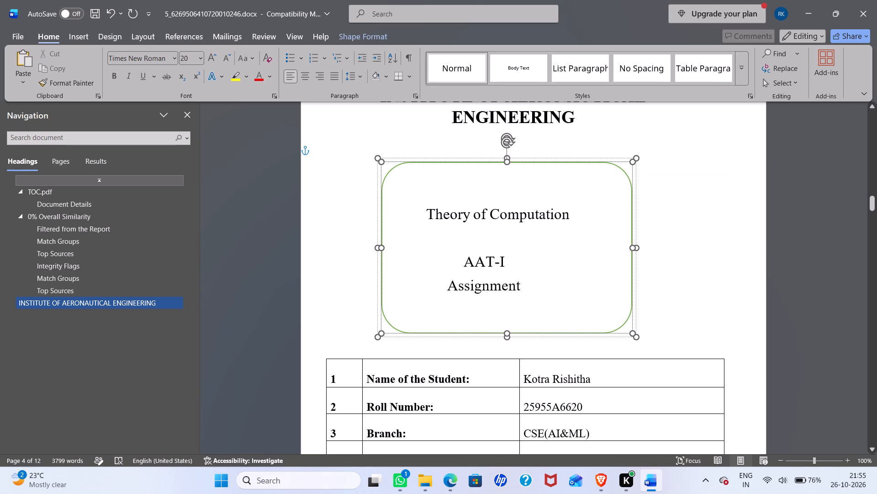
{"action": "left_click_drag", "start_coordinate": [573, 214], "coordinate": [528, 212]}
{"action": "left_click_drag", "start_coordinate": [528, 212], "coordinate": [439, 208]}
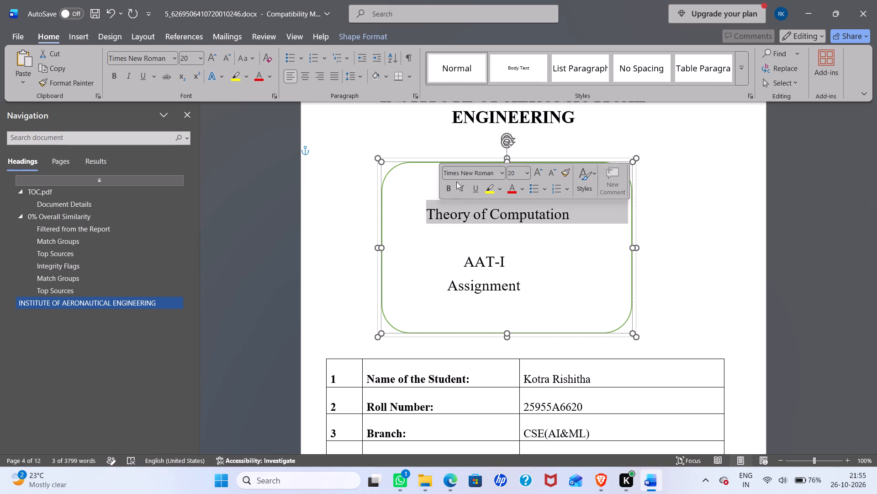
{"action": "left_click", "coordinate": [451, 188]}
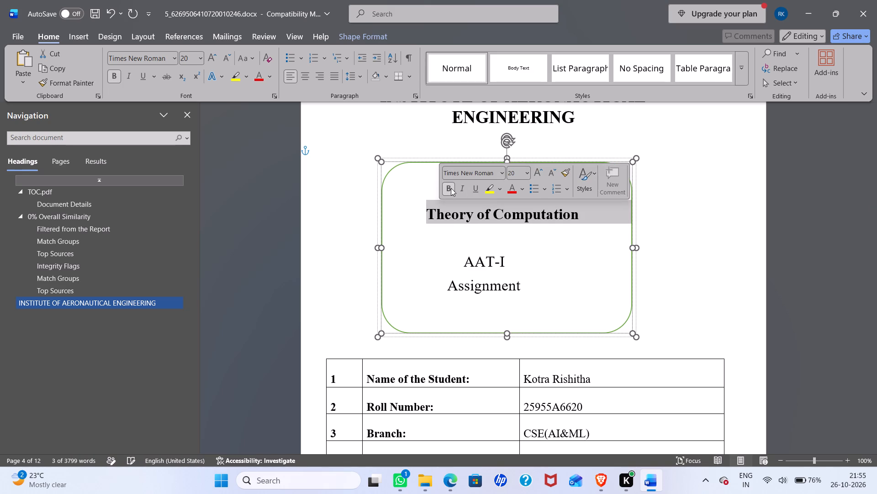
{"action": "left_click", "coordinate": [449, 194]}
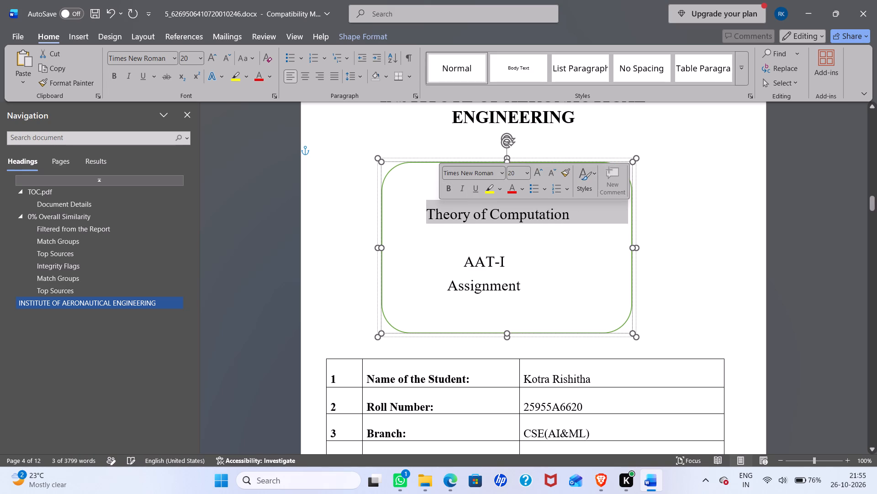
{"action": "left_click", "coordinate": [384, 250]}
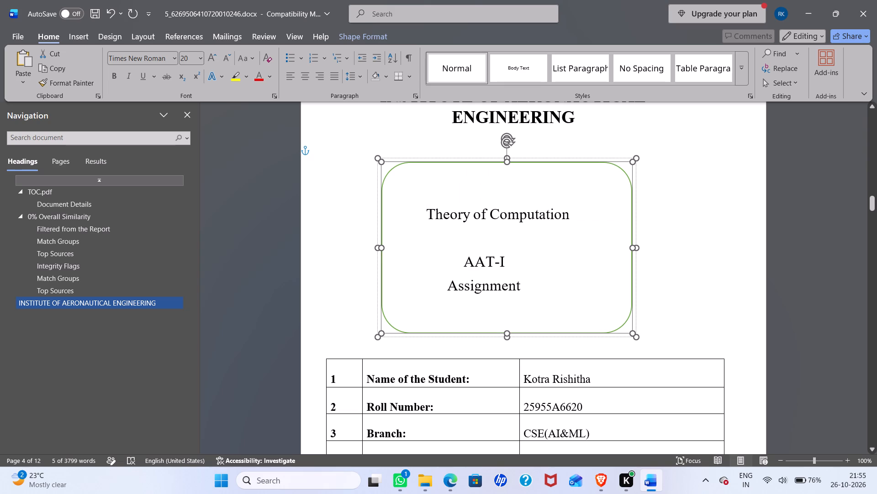
Correct the Roll Number entry in the student details table to the new student's roll number.
{"action": "scroll", "coordinate": [459, 296], "scroll_direction": "down", "scroll_amount": 1}
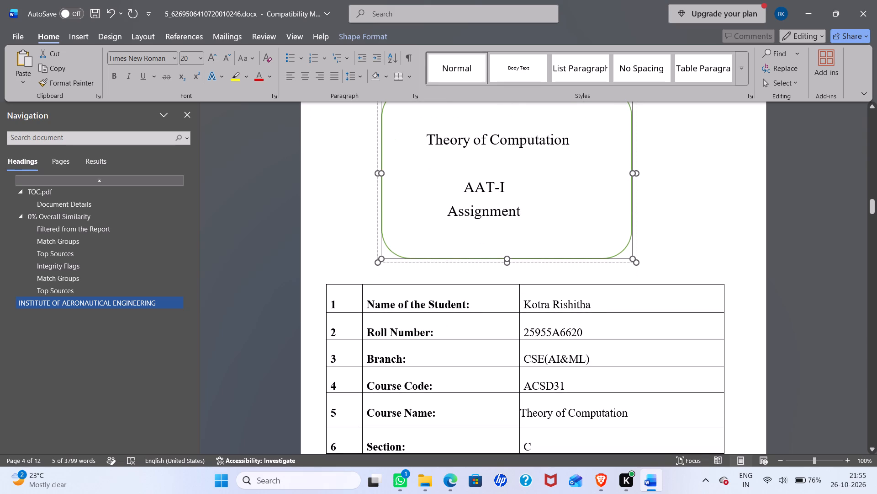
{"action": "left_click", "coordinate": [535, 330]}
{"action": "key", "text": "BackSpace"}
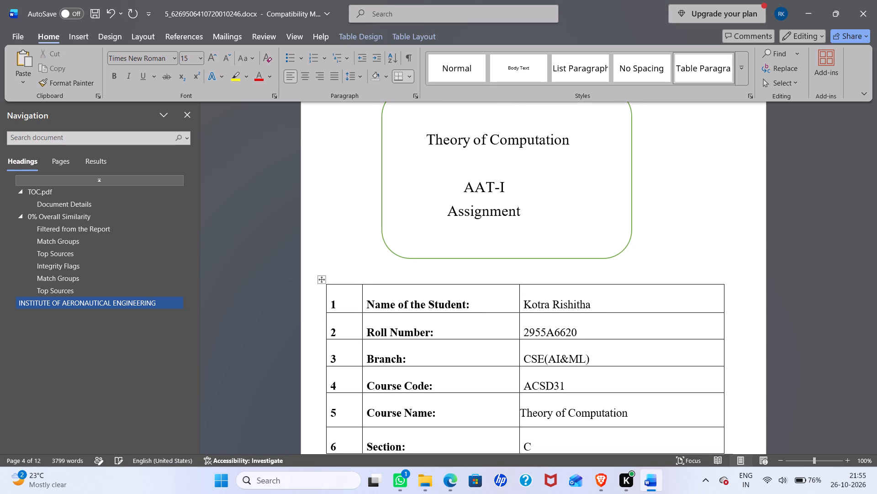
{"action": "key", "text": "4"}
{"action": "left_click", "coordinate": [555, 333]}
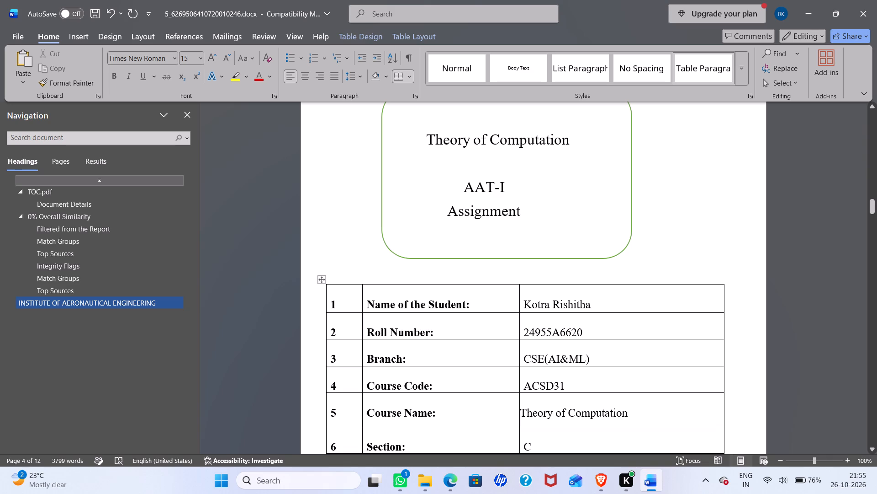
{"action": "key", "text": "BackSpace"}
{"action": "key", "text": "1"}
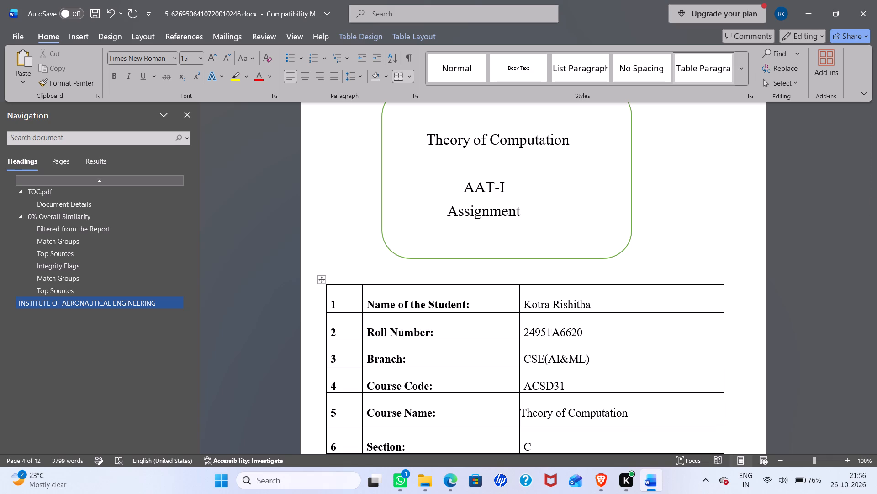
{"action": "key", "text": "Right"}
{"action": "key", "text": "Right"}
{"action": "key", "text": "Right"}
{"action": "key", "text": "Right"}
{"action": "key", "text": "Right"}
{"action": "key", "text": "BackSpace"}
{"action": "key", "text": "BackSpace"}
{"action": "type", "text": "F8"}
Change the Section entry in the student details table to A.
{"action": "scroll", "coordinate": [565, 404], "scroll_direction": "down", "scroll_amount": 1}
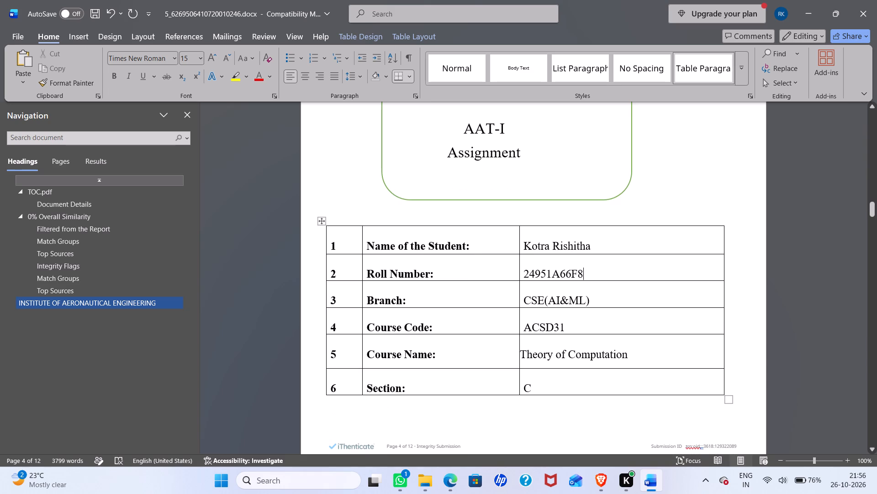
{"action": "left_click", "coordinate": [540, 390]}
{"action": "key", "text": "BackSpace"}
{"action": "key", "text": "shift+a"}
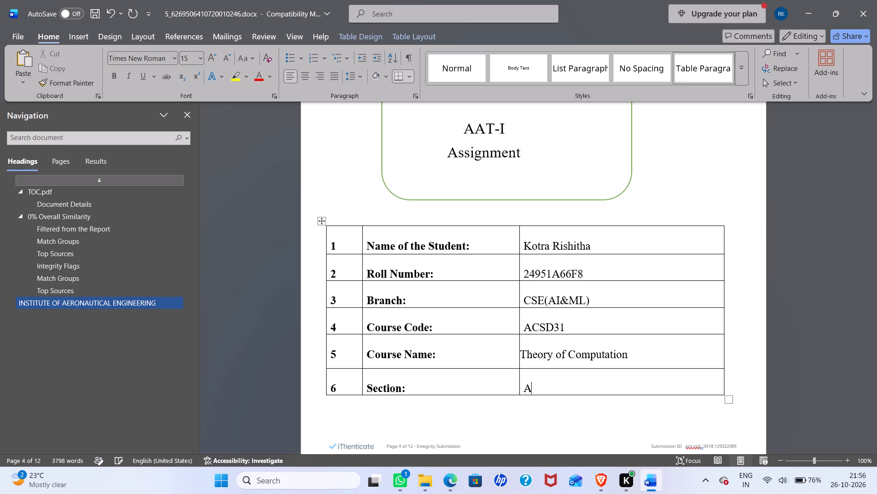
Open the TOC_Assignment_ACSD31 Word document from the AAT's folder, copy its entire content, and return to the assignment report.
{"action": "scroll", "coordinate": [532, 383], "scroll_direction": "down", "scroll_amount": 2}
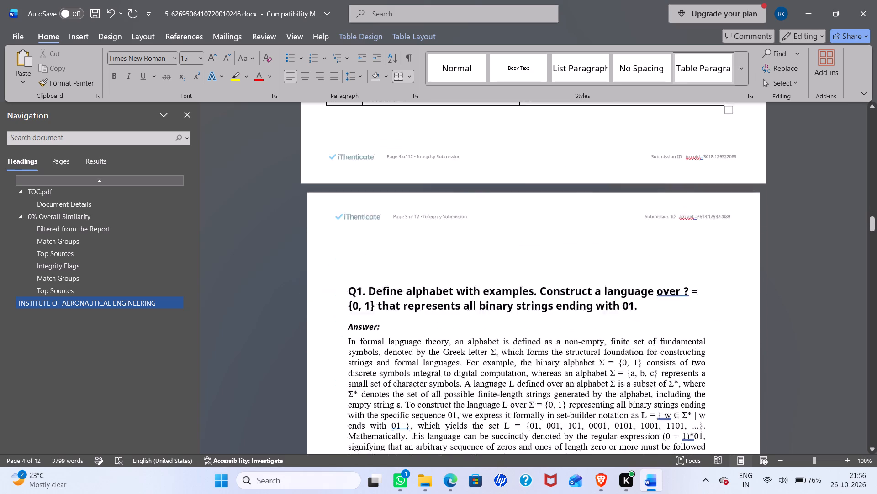
{"action": "scroll", "coordinate": [532, 383], "scroll_direction": "down", "scroll_amount": 1}
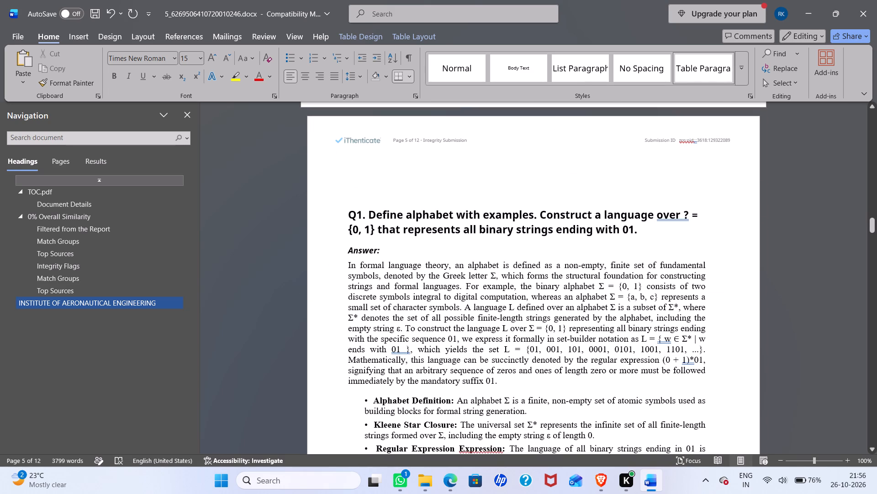
{"action": "left_click", "coordinate": [422, 488]}
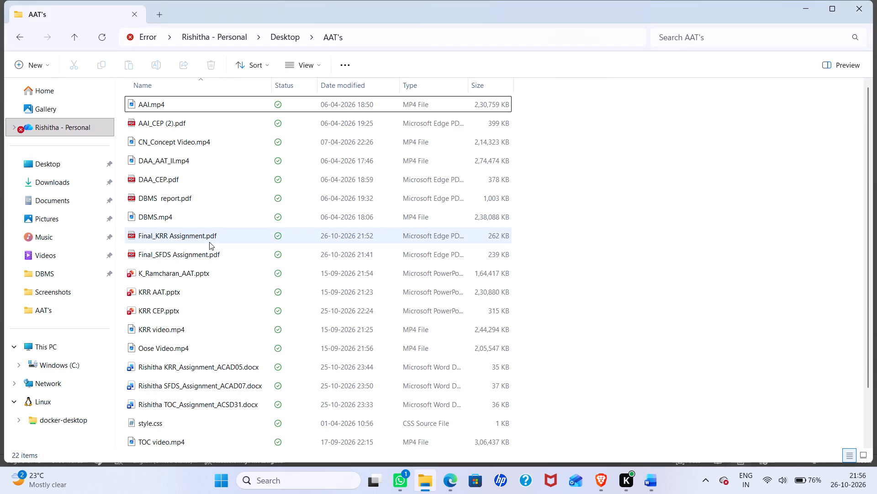
{"action": "scroll", "coordinate": [202, 204], "scroll_direction": "up", "scroll_amount": 1}
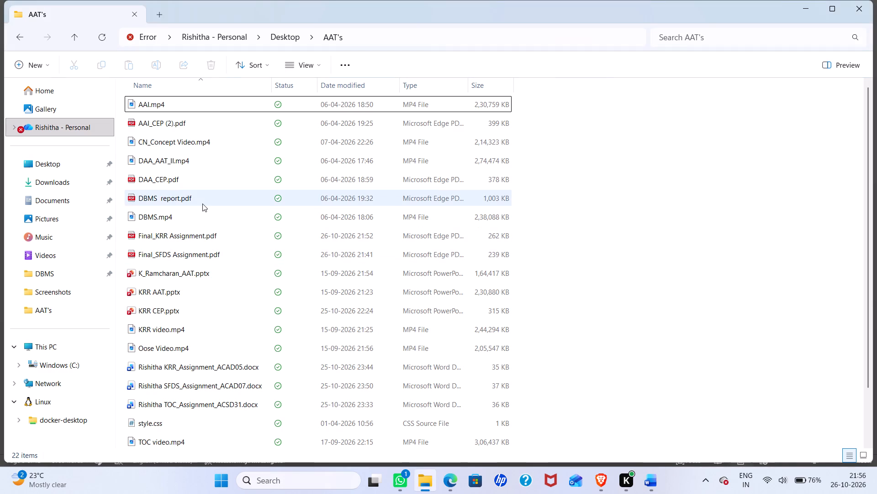
{"action": "scroll", "coordinate": [184, 297], "scroll_direction": "down", "scroll_amount": 1}
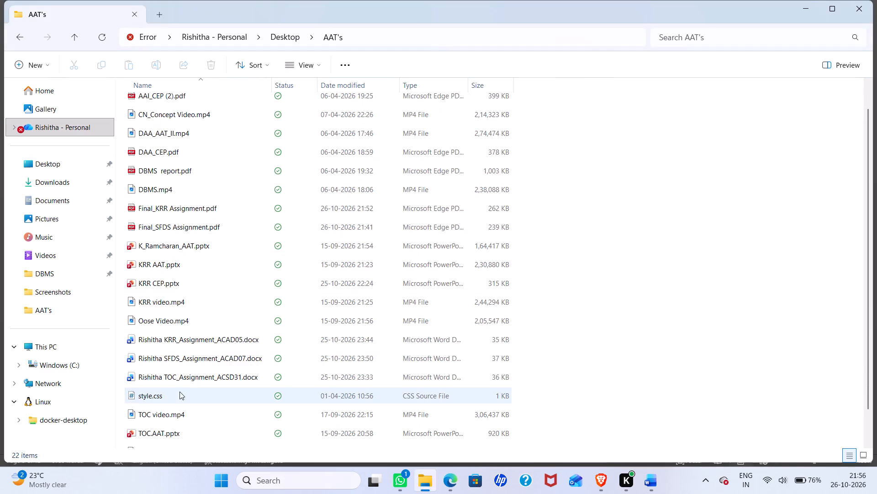
{"action": "double_click", "coordinate": [184, 376]}
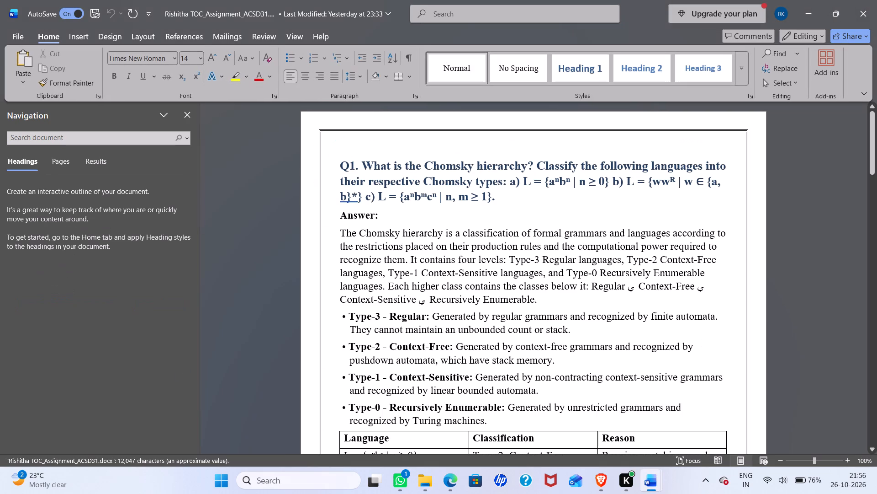
{"action": "key", "text": "ctrl+a"}
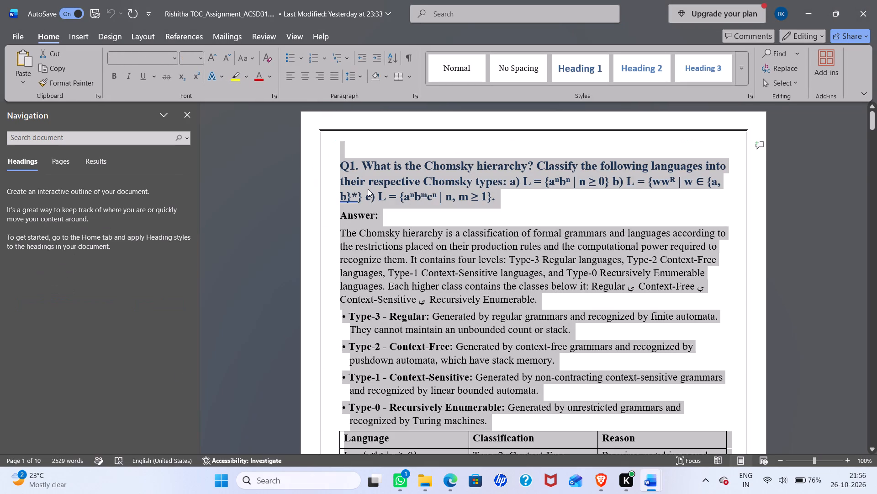
{"action": "key", "text": "ctrl+c"}
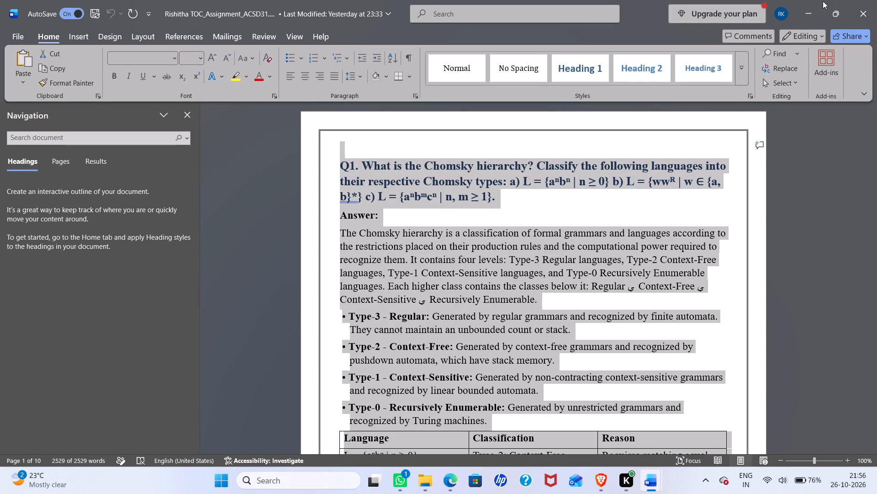
{"action": "left_click", "coordinate": [811, 14]}
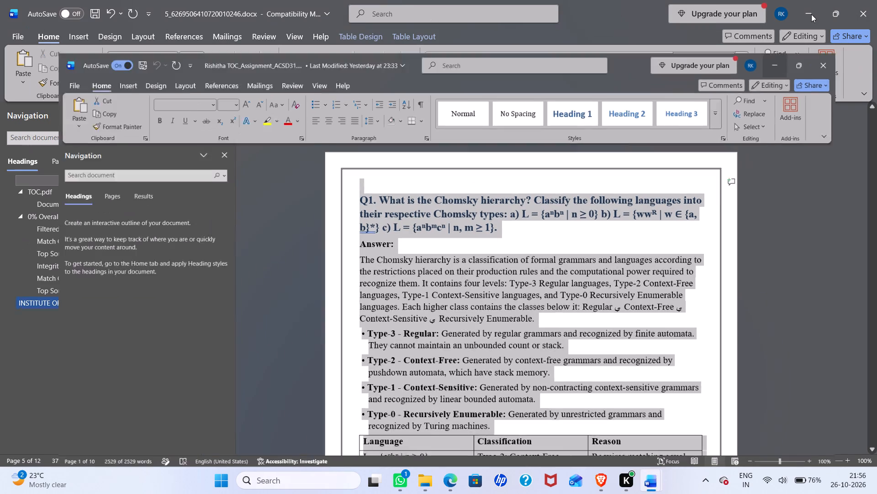
Replace the old questions and answers, from Q1 to the end of the report, with the copied assignment content.
{"action": "left_click_drag", "start_coordinate": [349, 213], "coordinate": [366, 233]}
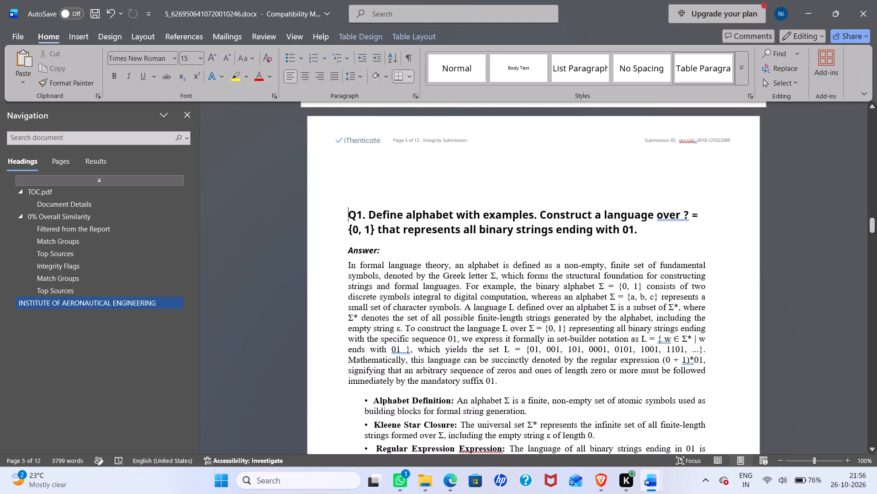
{"action": "left_click_drag", "start_coordinate": [366, 233], "coordinate": [481, 493]}
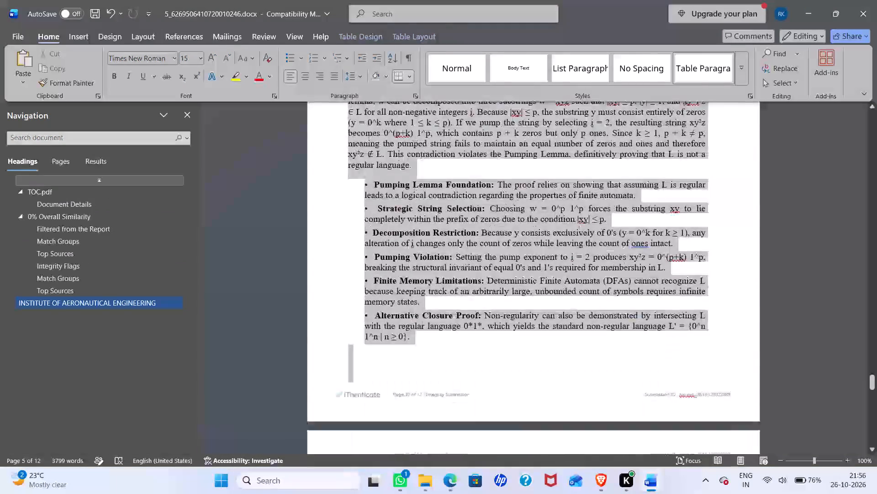
{"action": "left_click_drag", "start_coordinate": [481, 493], "coordinate": [473, 357]}
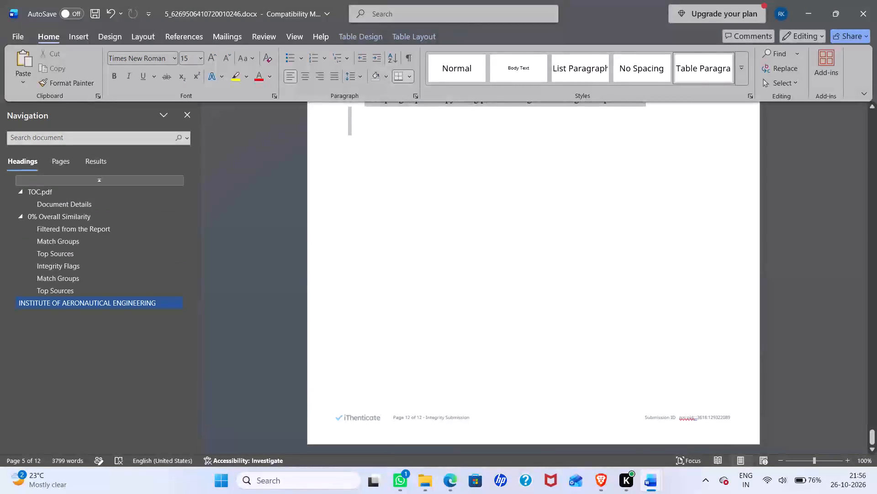
{"action": "left_click_drag", "start_coordinate": [473, 357], "coordinate": [470, 306]}
{"action": "key", "text": "ctrl+v"}
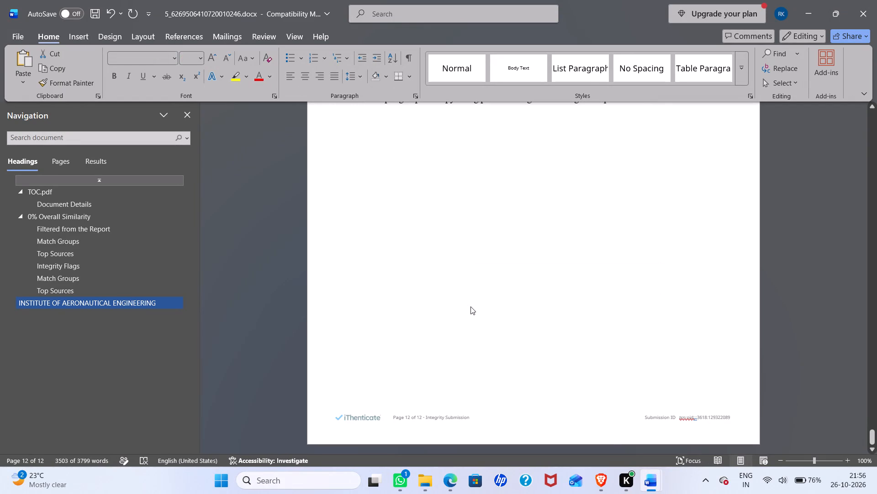
In the Direct Product Construction bullet of Q10, move L₁ ∩ L₂ onto its own line and indent it with three spaces.
{"action": "scroll", "coordinate": [470, 306], "scroll_direction": "up", "scroll_amount": 1}
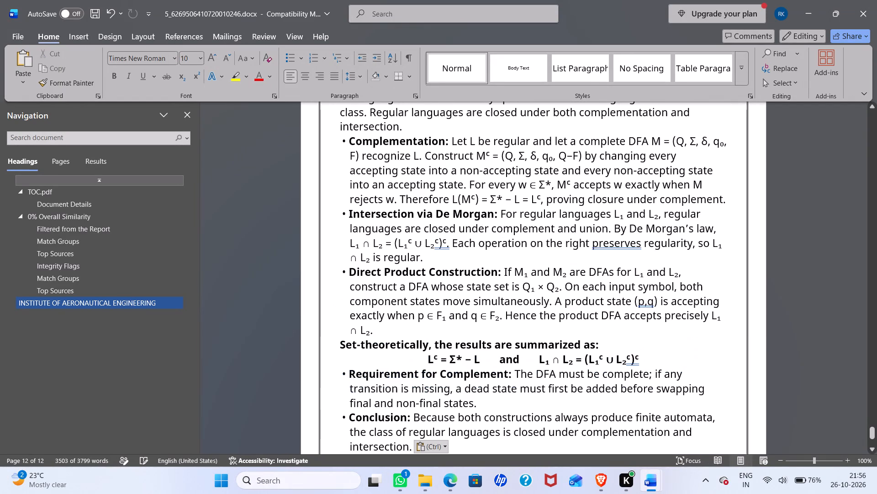
{"action": "left_click", "coordinate": [712, 316]}
{"action": "key", "text": "Return"}
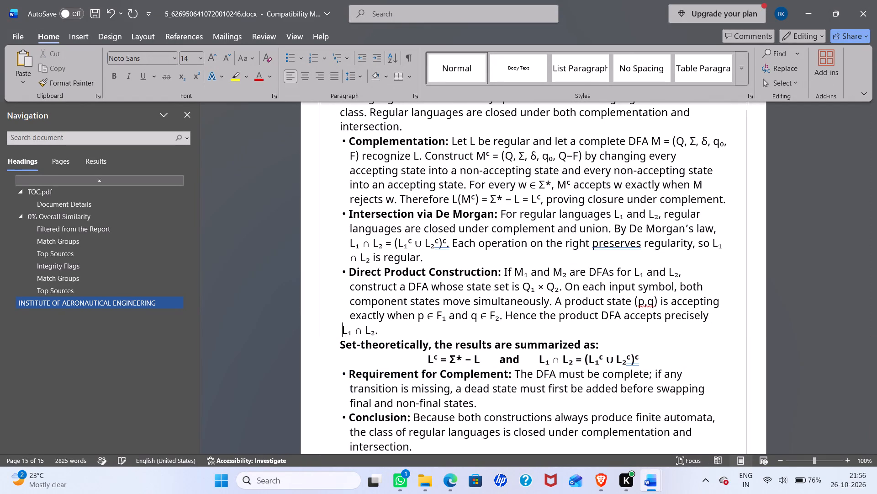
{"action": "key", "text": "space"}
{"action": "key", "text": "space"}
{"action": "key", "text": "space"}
Justify the text of the whole document.
{"action": "scroll", "coordinate": [710, 222], "scroll_direction": "up", "scroll_amount": 1}
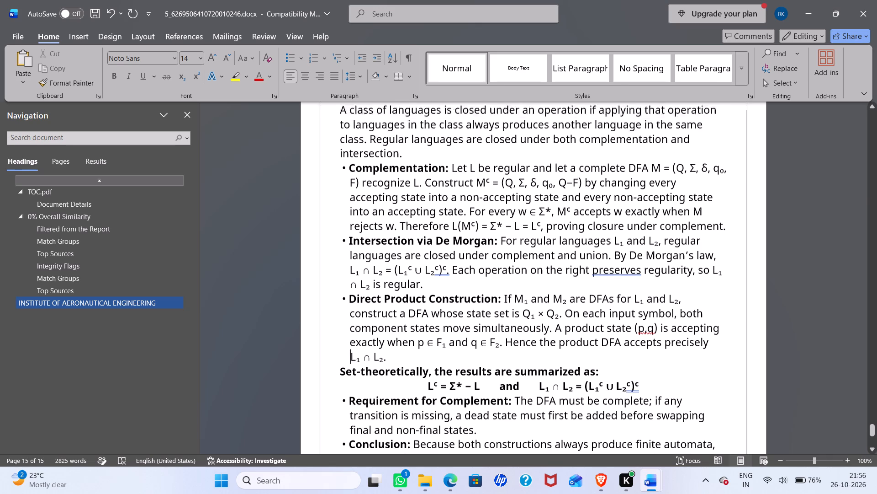
{"action": "scroll", "coordinate": [710, 222], "scroll_direction": "up", "scroll_amount": 4}
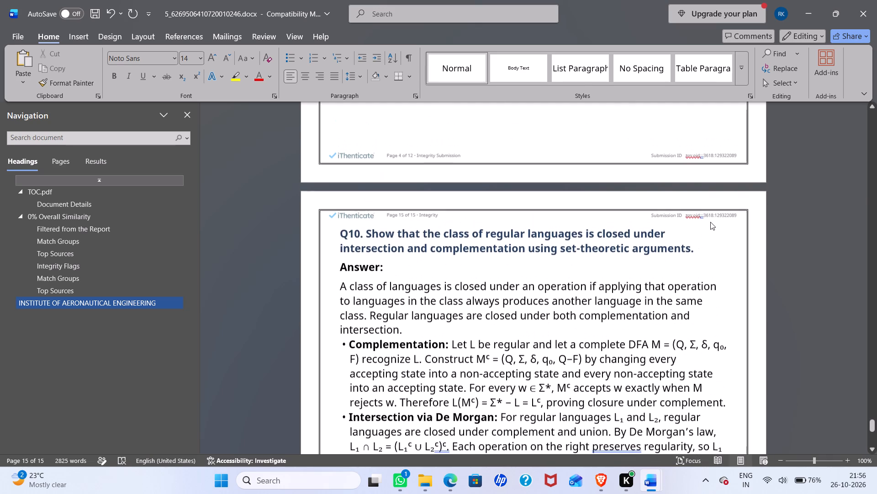
{"action": "key", "text": "ctrl+a"}
{"action": "key", "text": "ctrl+j"}
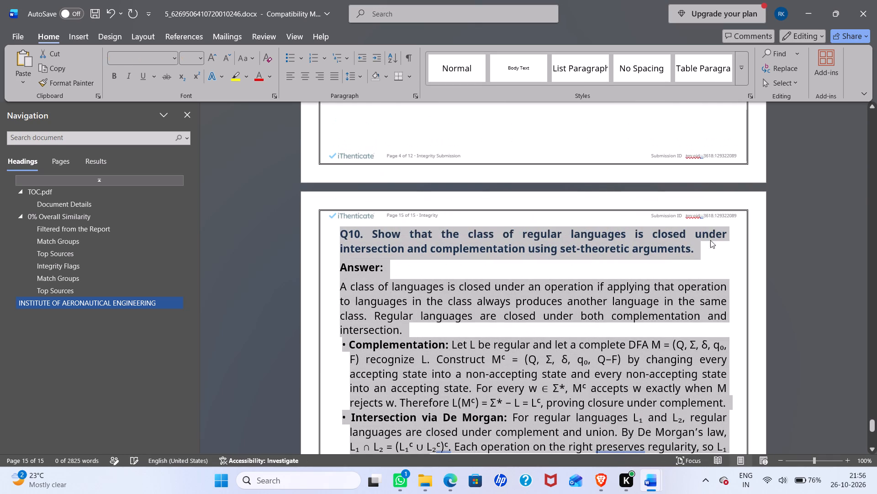
{"action": "left_click", "coordinate": [691, 325]}
Set the INSTITUTE OF AERONAUTICAL ENGINEERING heading on the cover page back to left alignment instead of justified.
{"action": "scroll", "coordinate": [691, 325], "scroll_direction": "up", "scroll_amount": 17}
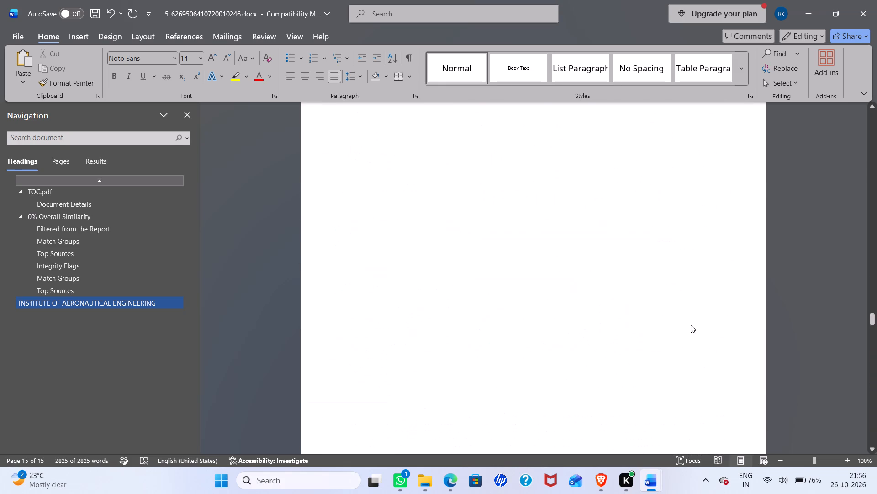
{"action": "scroll", "coordinate": [691, 325], "scroll_direction": "up", "scroll_amount": 6}
{"action": "scroll", "coordinate": [691, 325], "scroll_direction": "down", "scroll_amount": 4}
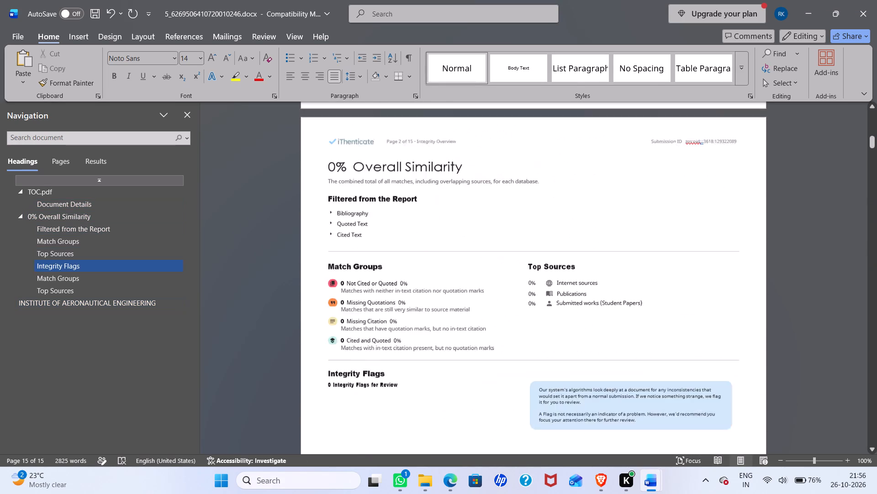
{"action": "scroll", "coordinate": [691, 325], "scroll_direction": "down", "scroll_amount": 3}
{"action": "scroll", "coordinate": [691, 325], "scroll_direction": "up", "scroll_amount": 2}
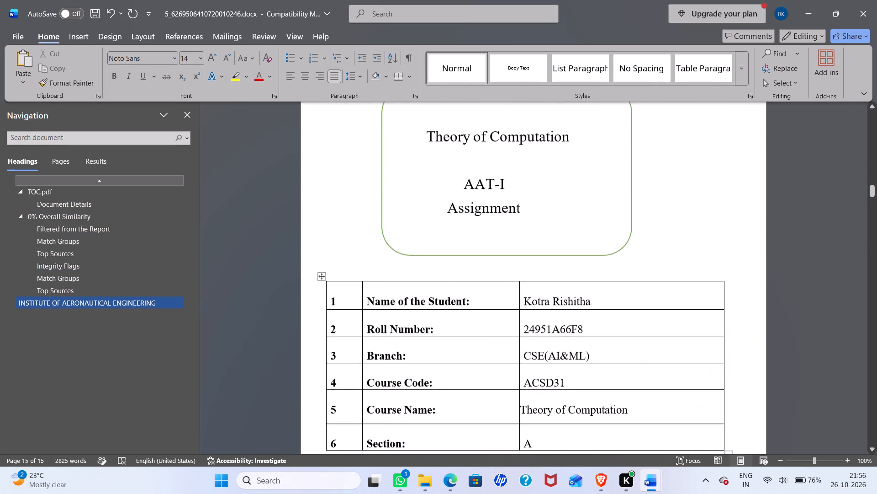
{"action": "scroll", "coordinate": [691, 325], "scroll_direction": "up", "scroll_amount": 1}
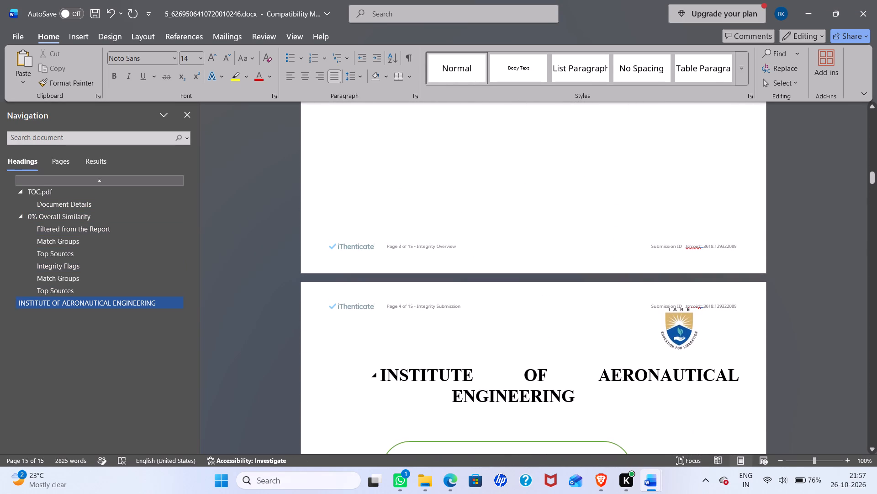
{"action": "left_click_drag", "start_coordinate": [381, 372], "coordinate": [402, 374]}
{"action": "left_click_drag", "start_coordinate": [402, 374], "coordinate": [586, 412]}
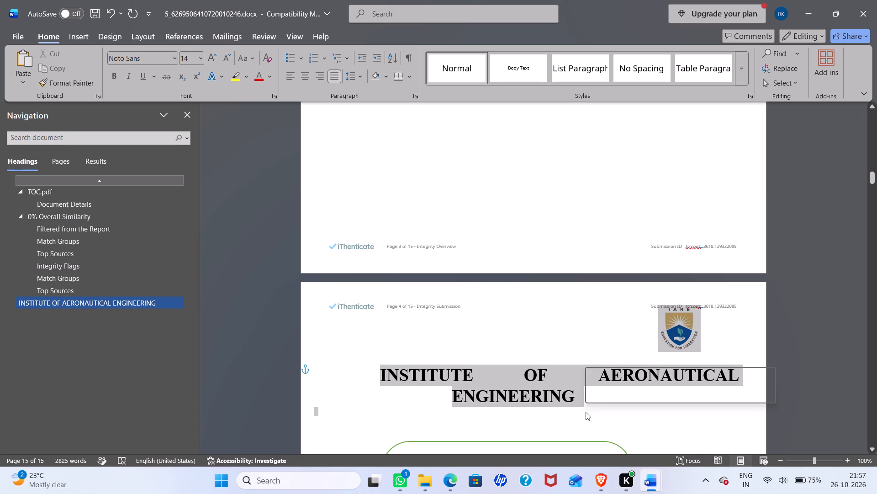
{"action": "key", "text": "ctrl+j"}
{"action": "left_click", "coordinate": [591, 417]}
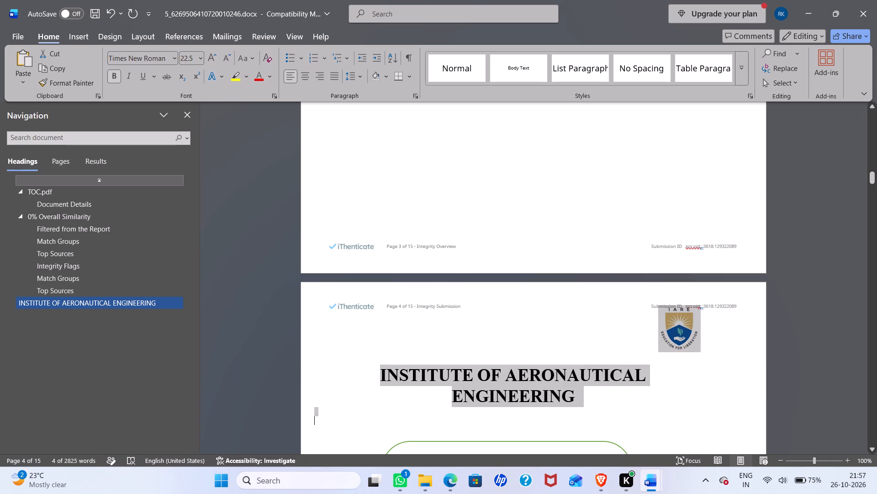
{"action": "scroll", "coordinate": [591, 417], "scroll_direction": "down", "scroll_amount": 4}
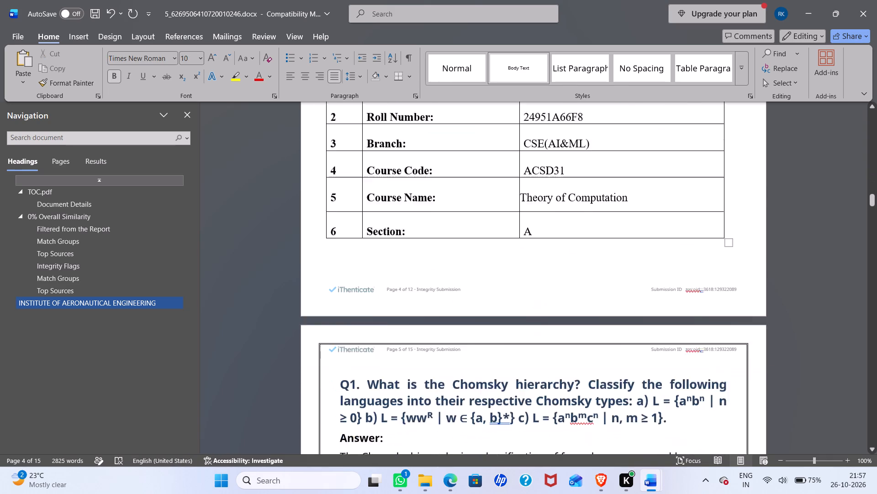
Set all the text from Q1 to the end of the report to size 12 in Times New Roman.
{"action": "scroll", "coordinate": [591, 417], "scroll_direction": "down", "scroll_amount": 3}
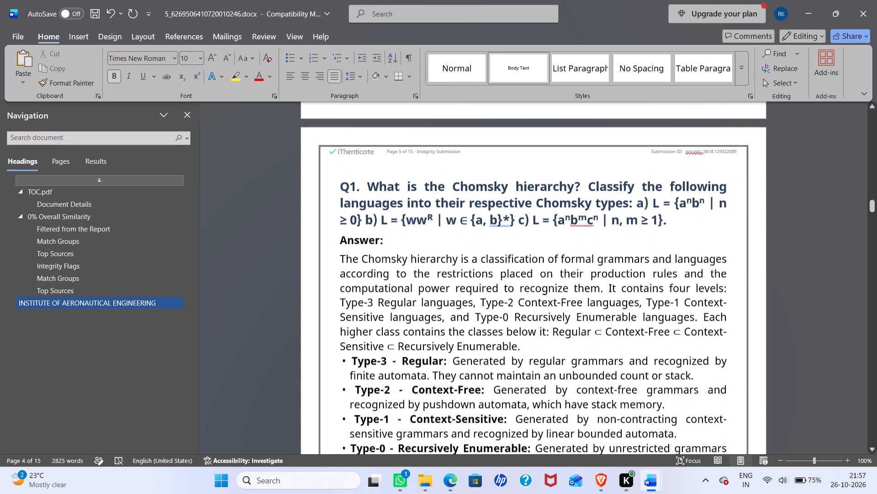
{"action": "left_click_drag", "start_coordinate": [338, 176], "coordinate": [438, 335]}
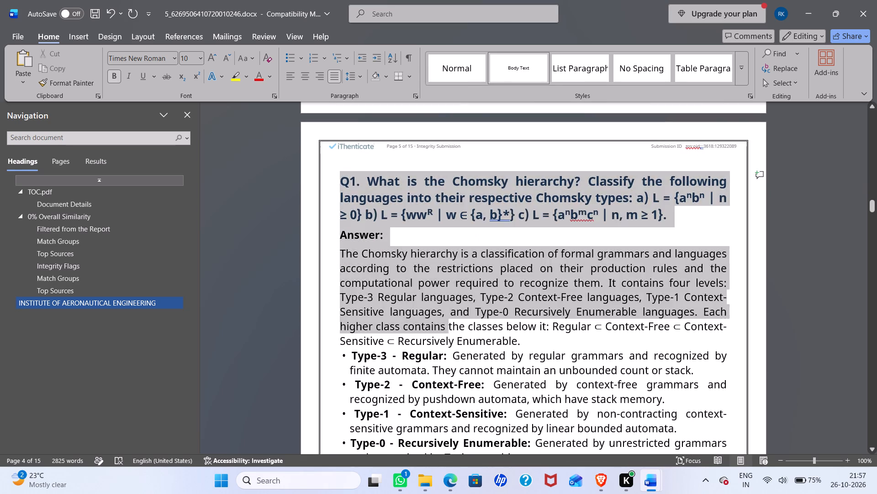
{"action": "left_click_drag", "start_coordinate": [438, 335], "coordinate": [562, 493]}
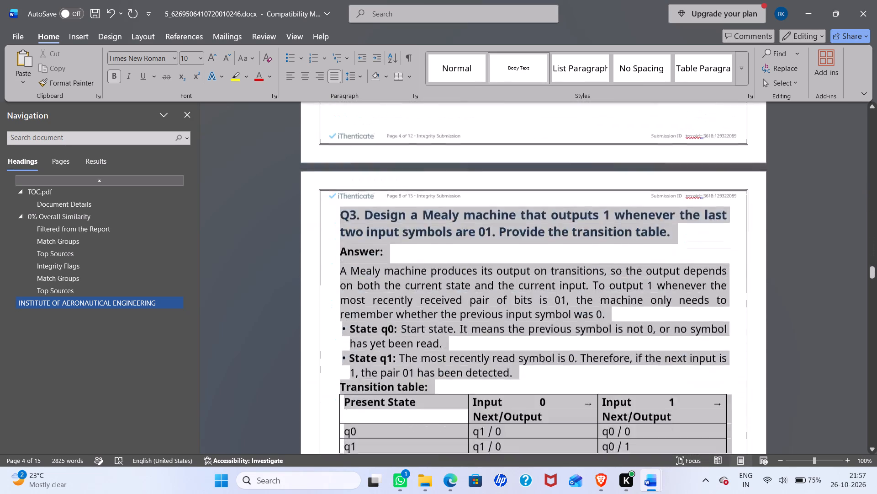
{"action": "left_click_drag", "start_coordinate": [562, 493], "coordinate": [564, 493]}
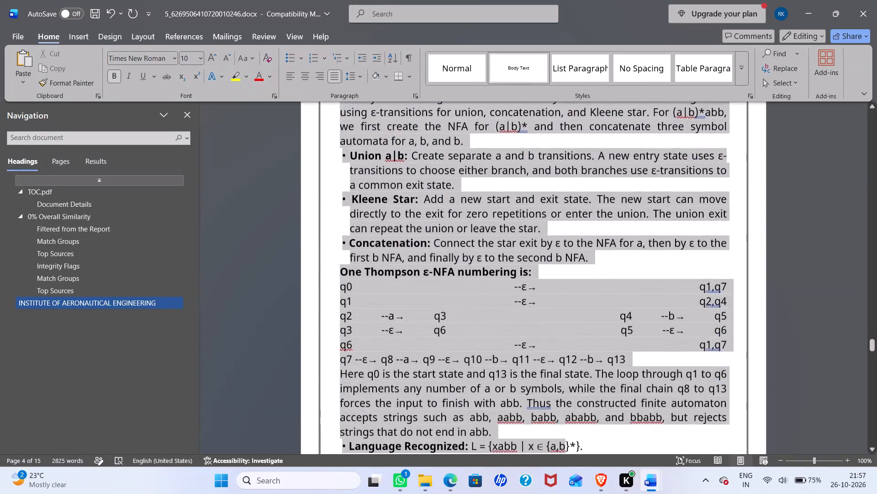
{"action": "left_click_drag", "start_coordinate": [564, 493], "coordinate": [568, 493]}
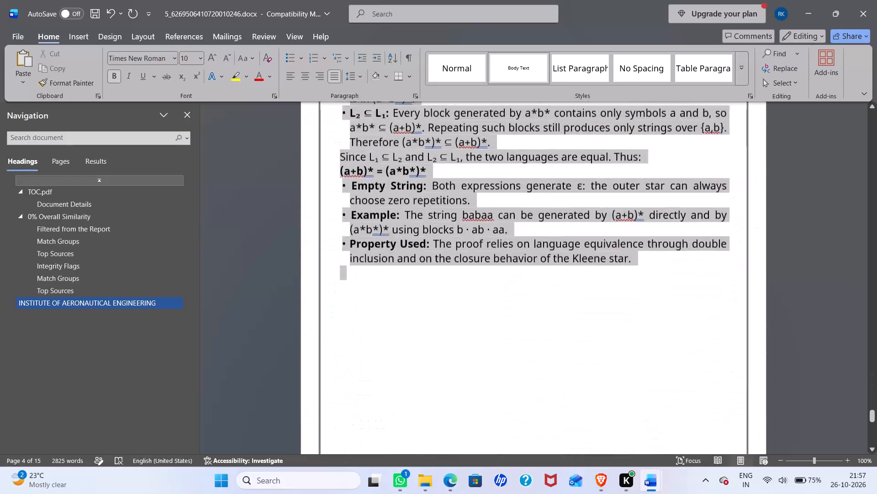
{"action": "left_click_drag", "start_coordinate": [568, 493], "coordinate": [565, 493]}
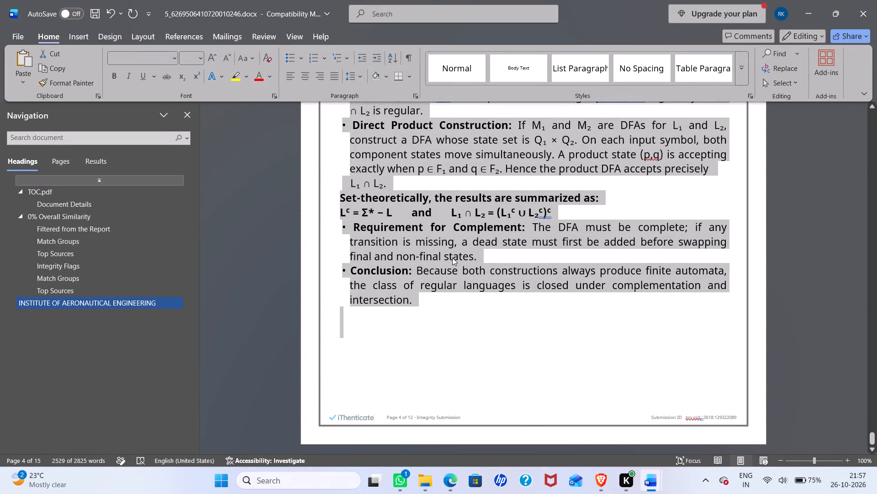
{"action": "left_click", "coordinate": [190, 56]}
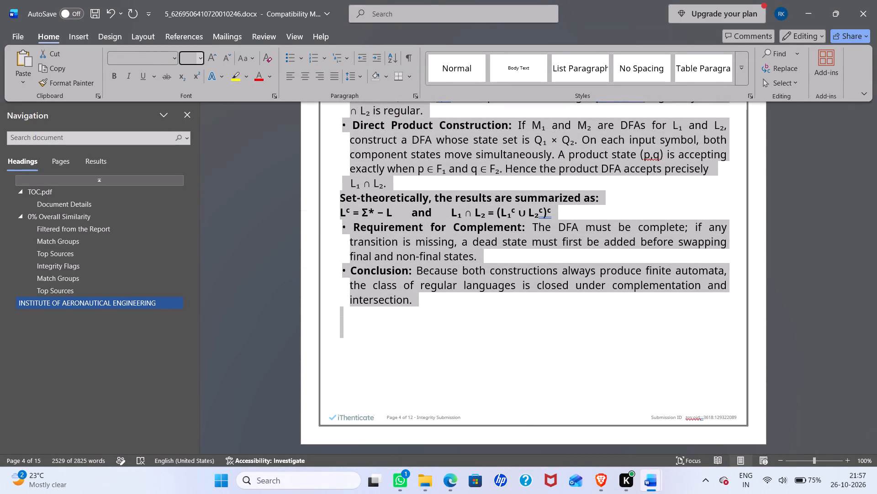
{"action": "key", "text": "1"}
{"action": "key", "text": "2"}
{"action": "left_click", "coordinate": [143, 59]}
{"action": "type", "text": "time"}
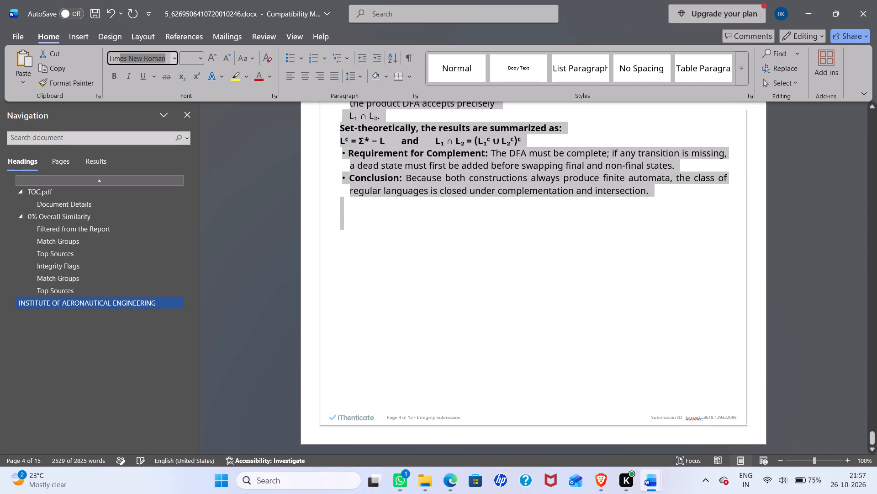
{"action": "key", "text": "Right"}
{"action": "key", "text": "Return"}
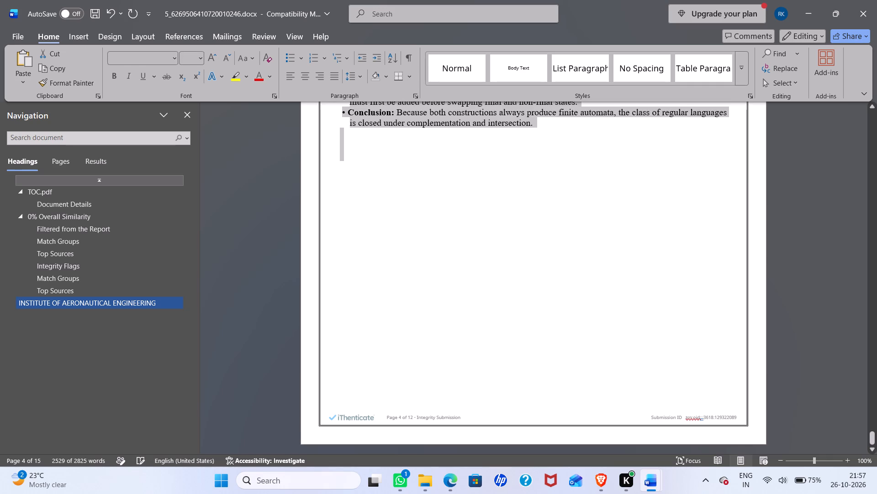
Set the line spacing of the selected question and answer text to 1.15.
{"action": "left_click", "coordinate": [360, 79]}
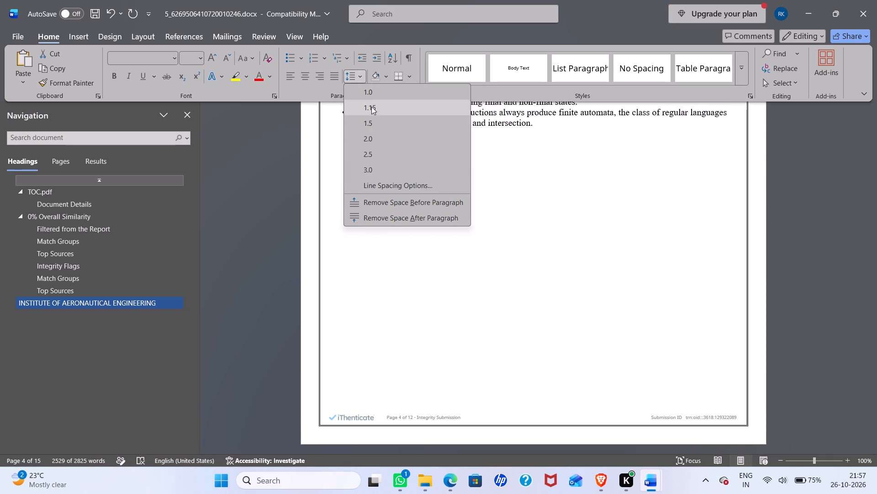
{"action": "left_click", "coordinate": [372, 111]}
{"action": "left_click", "coordinate": [481, 256]}
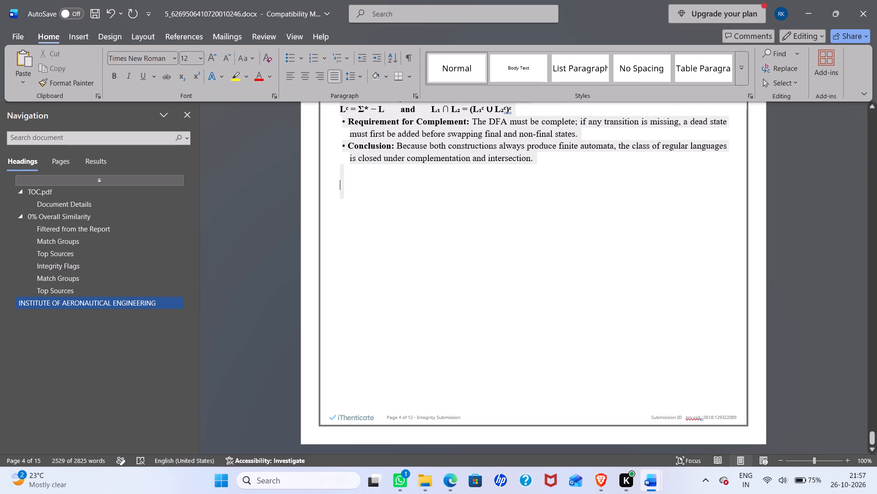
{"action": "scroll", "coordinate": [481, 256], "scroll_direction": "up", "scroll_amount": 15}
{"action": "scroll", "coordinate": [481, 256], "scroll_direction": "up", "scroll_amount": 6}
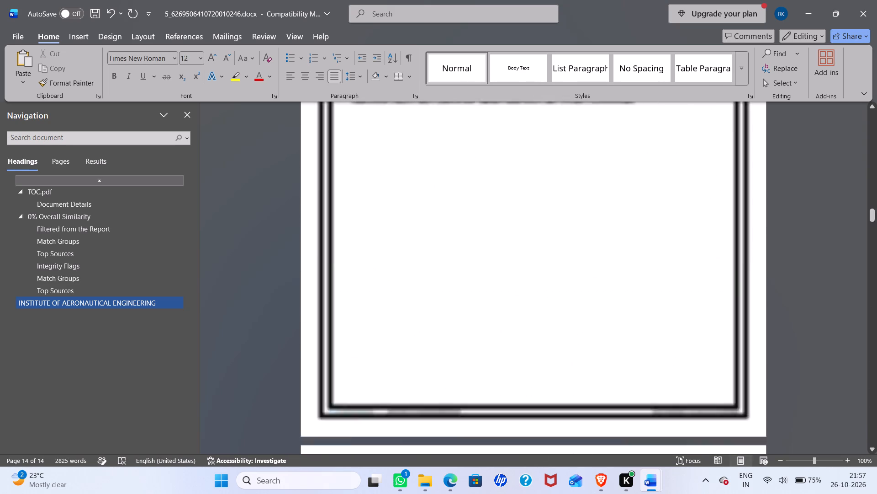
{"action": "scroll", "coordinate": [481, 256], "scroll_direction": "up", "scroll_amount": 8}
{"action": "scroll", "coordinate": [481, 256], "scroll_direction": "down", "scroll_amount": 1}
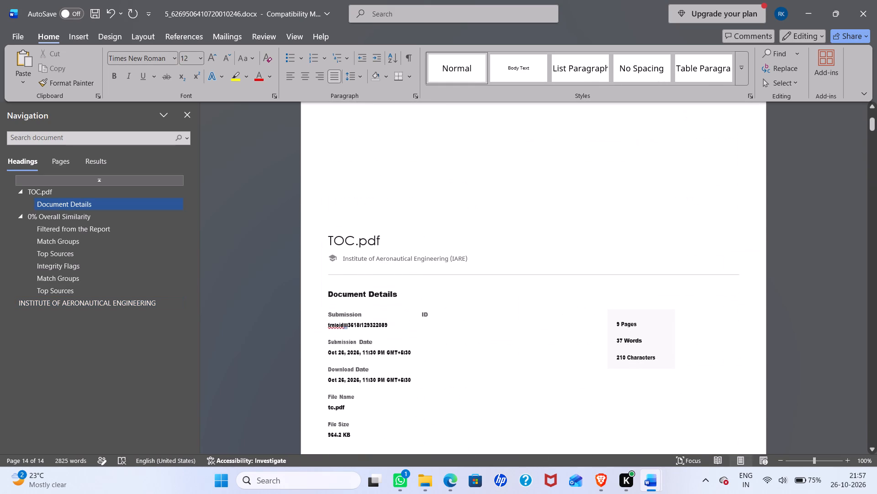
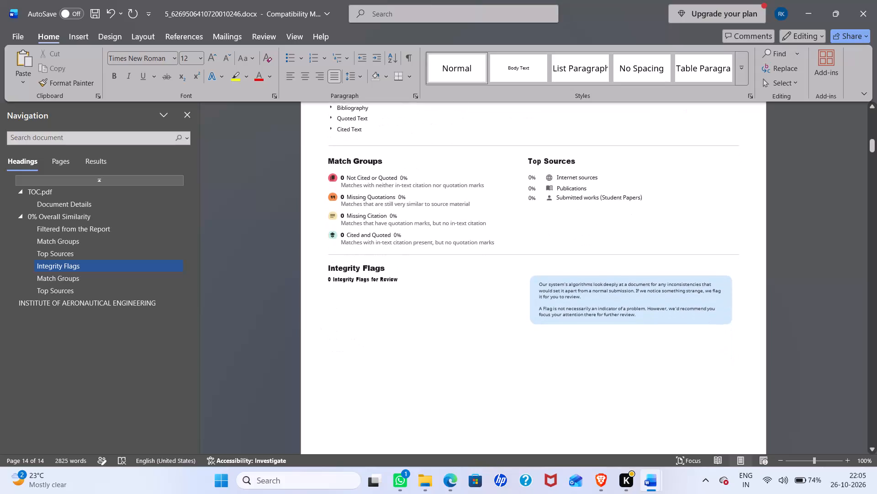
Set the Q1 question text about the Chomsky hierarchy to font size 14.
{"action": "scroll", "coordinate": [481, 256], "scroll_direction": "down", "scroll_amount": 2}
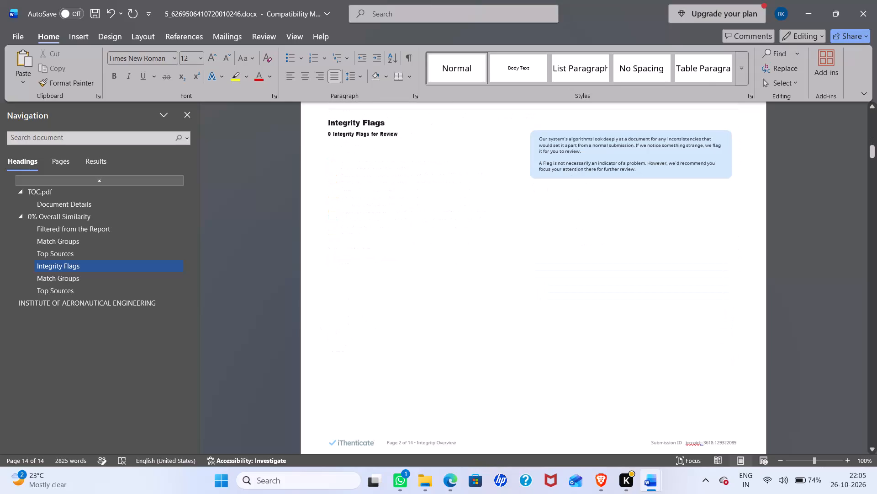
{"action": "scroll", "coordinate": [481, 256], "scroll_direction": "down", "scroll_amount": 3}
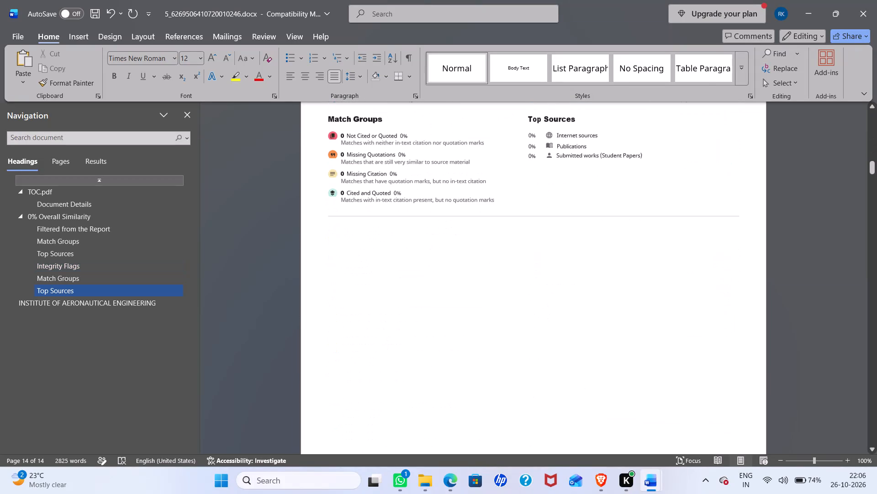
{"action": "scroll", "coordinate": [481, 256], "scroll_direction": "down", "scroll_amount": 4}
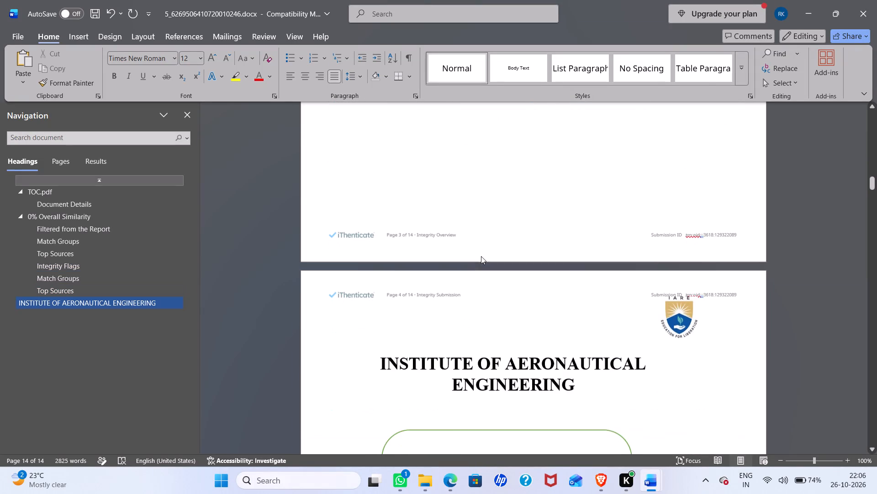
{"action": "scroll", "coordinate": [481, 256], "scroll_direction": "down", "scroll_amount": 4}
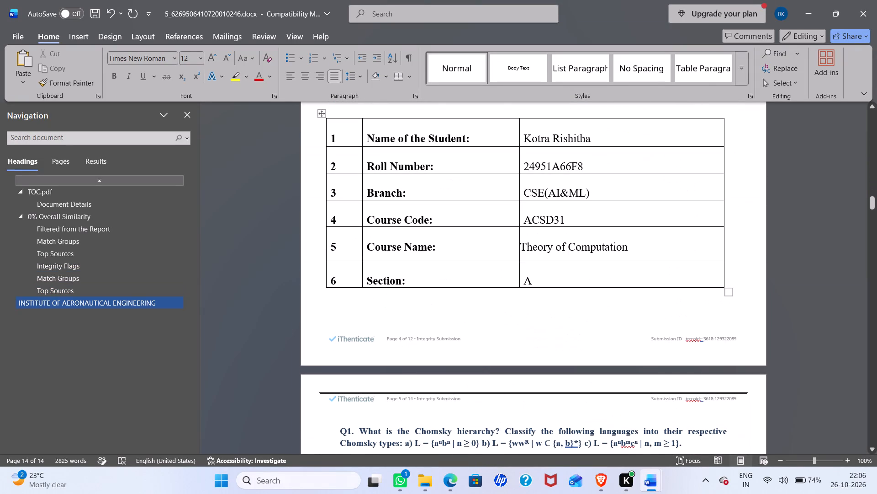
{"action": "scroll", "coordinate": [481, 256], "scroll_direction": "down", "scroll_amount": 2}
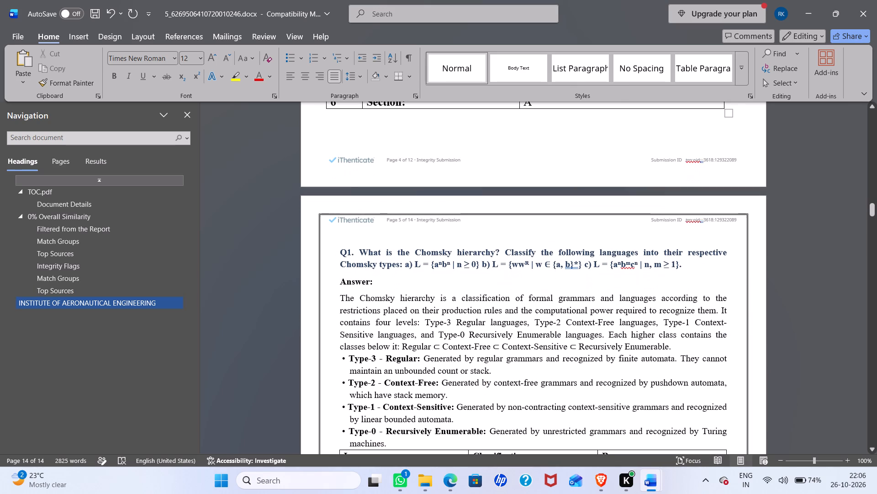
{"action": "left_click_drag", "start_coordinate": [338, 250], "coordinate": [559, 263]}
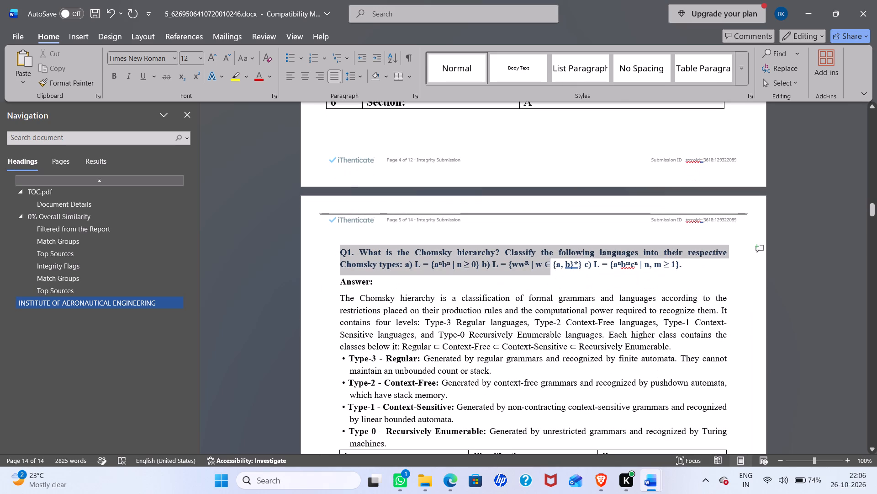
{"action": "left_click_drag", "start_coordinate": [559, 263], "coordinate": [698, 267]}
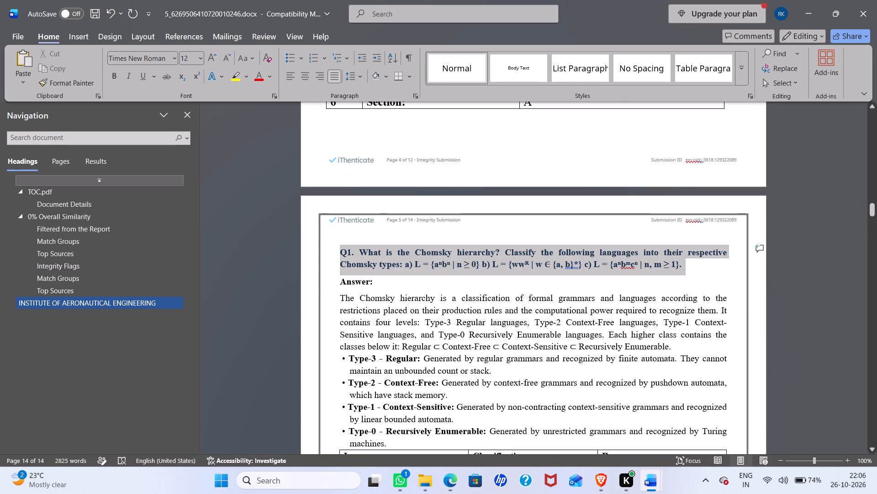
{"action": "left_click_drag", "start_coordinate": [698, 267], "coordinate": [697, 267]}
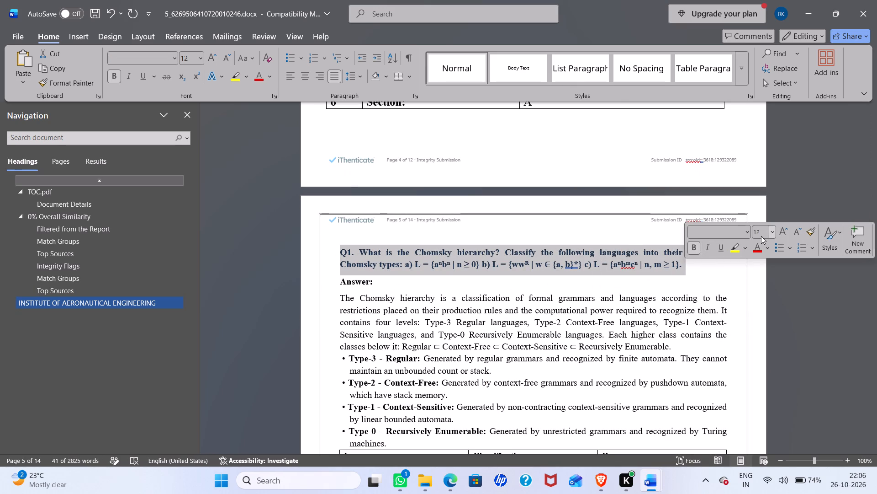
{"action": "left_click", "coordinate": [758, 231]}
{"action": "type", "text": "14"}
{"action": "key", "text": "Return"}
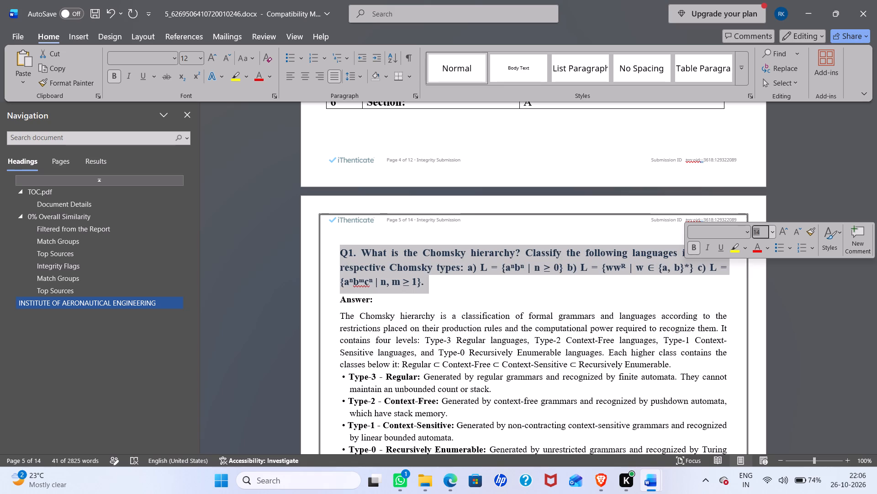
{"action": "left_click", "coordinate": [607, 334]}
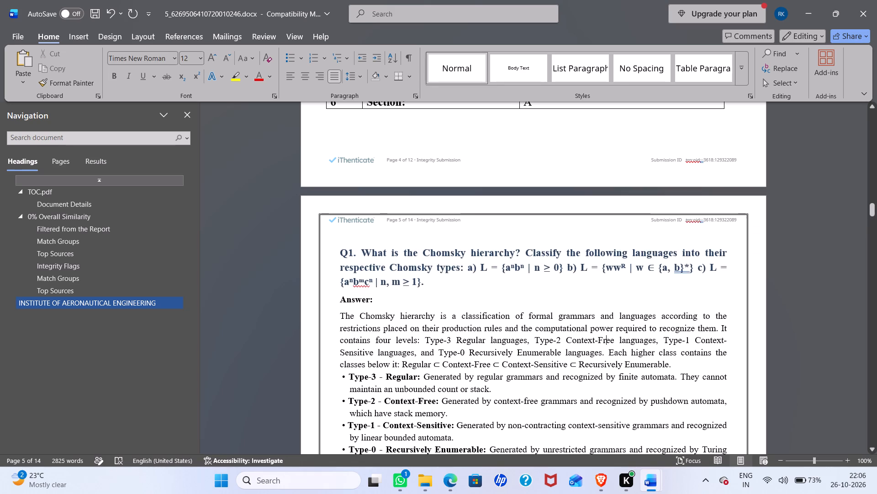
Set the Q2 question text about a real-life application of finite automata to font size 14.
{"action": "scroll", "coordinate": [607, 334], "scroll_direction": "down", "scroll_amount": 3}
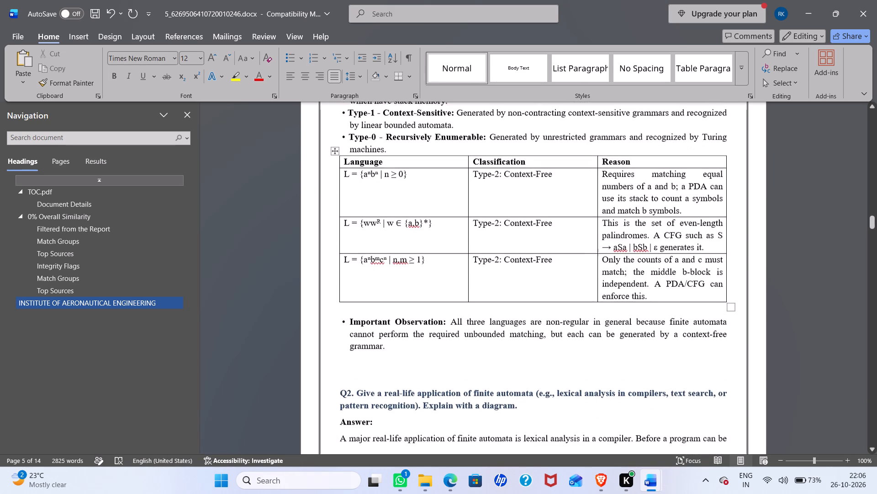
{"action": "scroll", "coordinate": [607, 334], "scroll_direction": "down", "scroll_amount": 1}
{"action": "left_click_drag", "start_coordinate": [525, 399], "coordinate": [372, 374]}
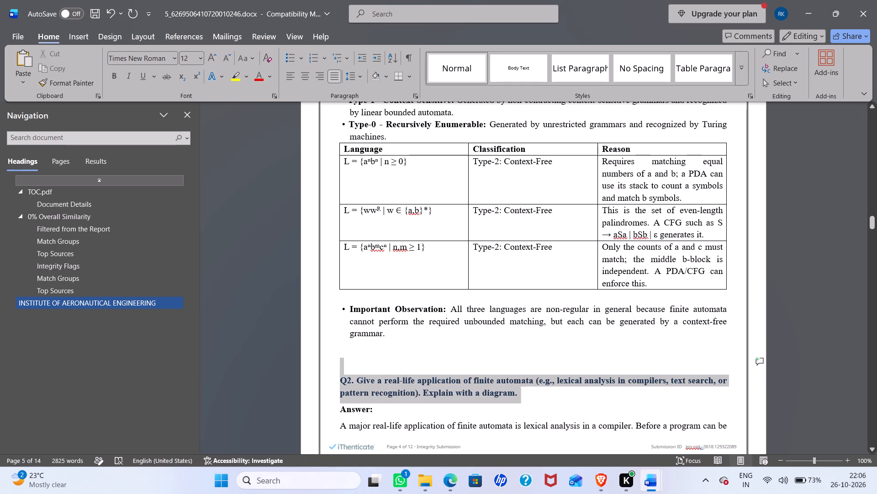
{"action": "left_click_drag", "start_coordinate": [372, 374], "coordinate": [354, 374]}
{"action": "left_click", "coordinate": [428, 338]}
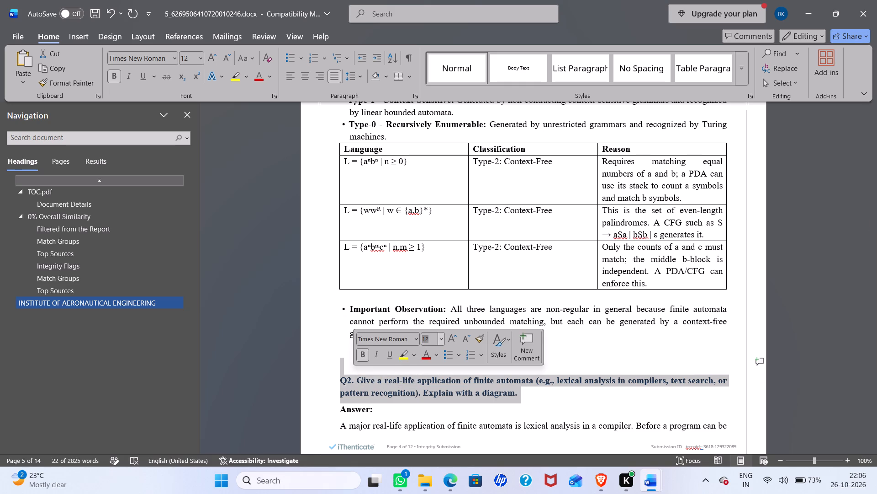
{"action": "type", "text": "14"}
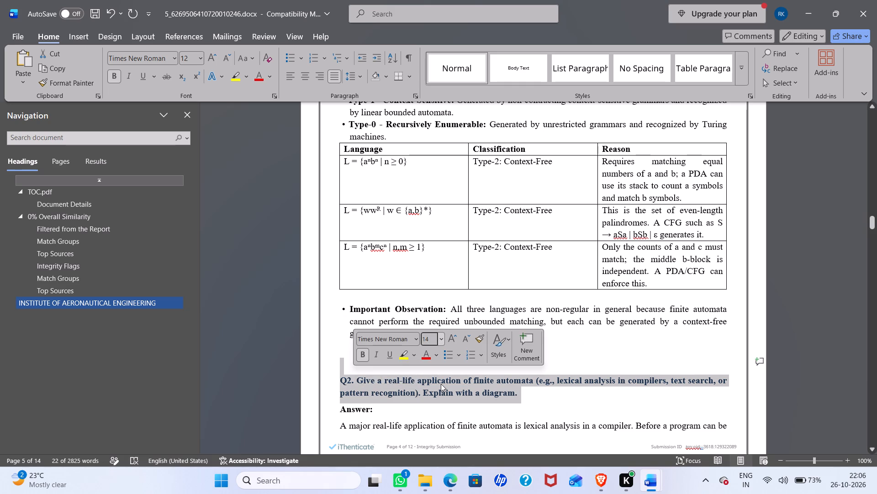
{"action": "left_click", "coordinate": [441, 384]}
Add two blank lines above the Q2 question to move it down the page.
{"action": "scroll", "coordinate": [441, 384], "scroll_direction": "down", "scroll_amount": 2}
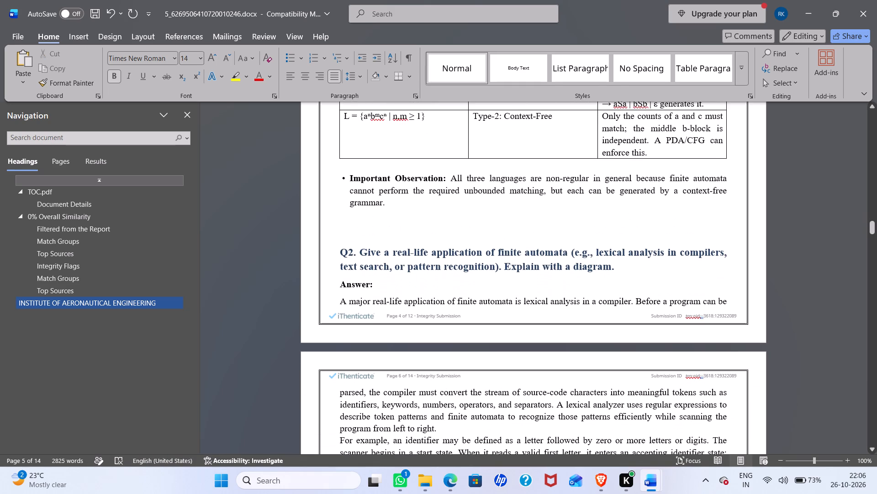
{"action": "left_click", "coordinate": [338, 255]}
{"action": "key", "text": "Return"}
{"action": "key", "text": "Return"}
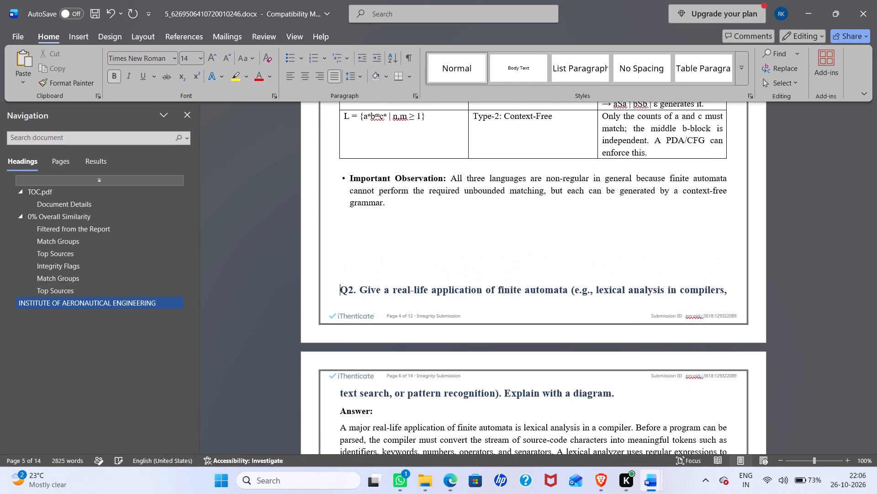
{"action": "key", "text": "Return"}
{"action": "key", "text": "BackSpace"}
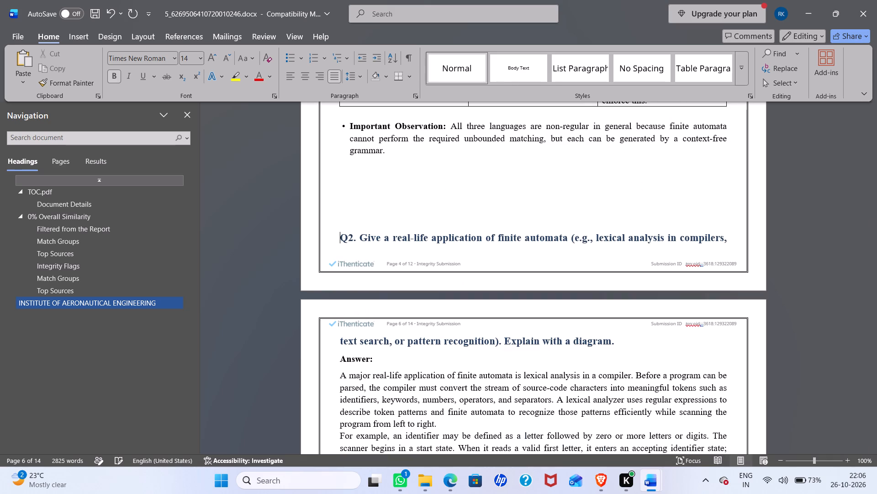
{"action": "left_click", "coordinate": [338, 255]}
{"action": "key", "text": "Return"}
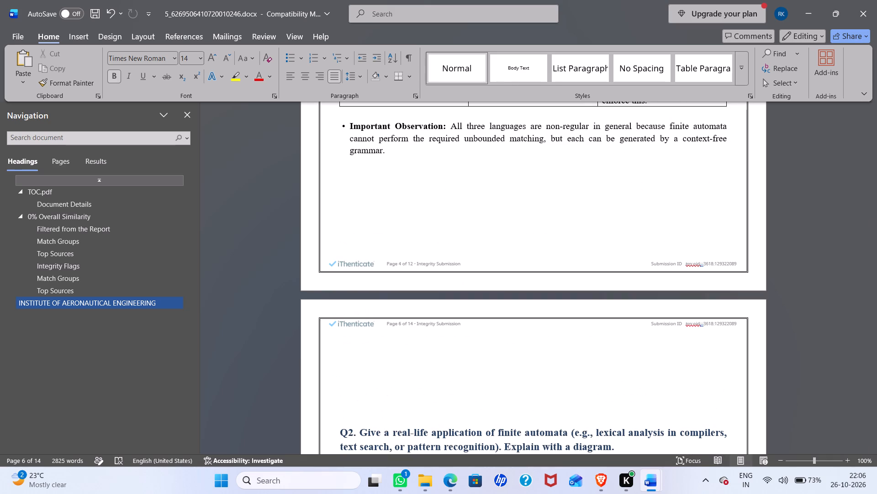
{"action": "key", "text": "BackSpace"}
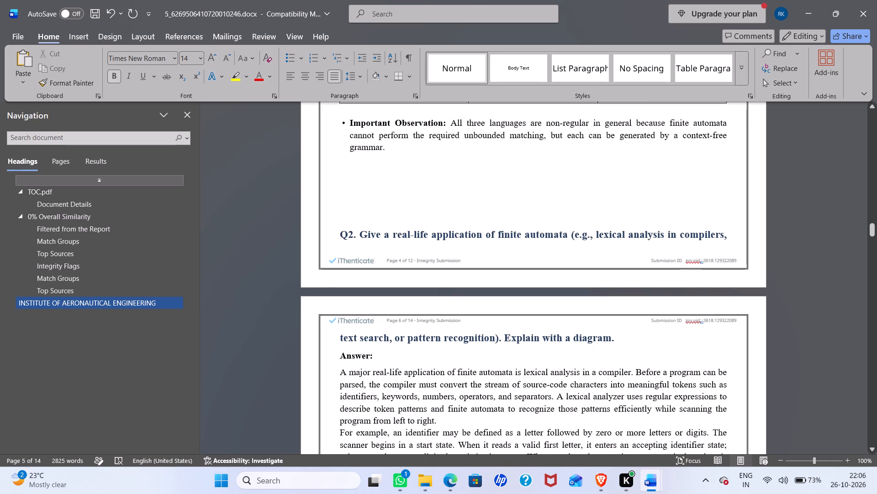
Insert spaces in front of the Q2 question until the whole question starts at the top of the following page.
{"action": "key", "text": "space"}
{"action": "key", "text": "space"}
{"action": "key", "text": "space"}
{"action": "key", "text": "space"}
{"action": "key", "text": "space"}
{"action": "key", "text": "space"}
{"action": "key", "text": "space"}
{"action": "key", "text": "space"}
{"action": "key", "text": "space"}
{"action": "key", "text": "space"}
{"action": "key", "text": "space"}
{"action": "key", "text": "space"}
{"action": "key", "text": "space"}
{"action": "key", "text": "space"}
{"action": "key", "text": "space"}
{"action": "key", "text": "space"}
{"action": "key", "text": "space"}
{"action": "key", "text": "space"}
{"action": "key", "text": "space"}
{"action": "key", "text": "space"}
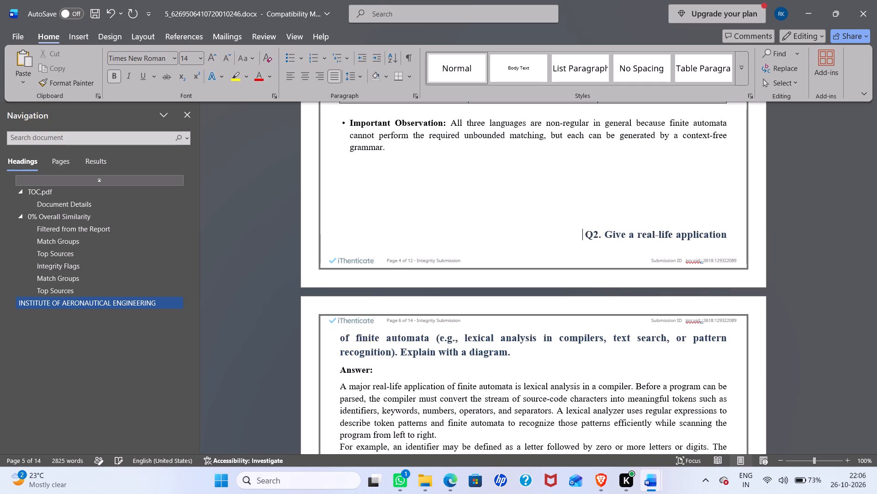
{"action": "key", "text": "space"}
{"action": "key", "text": "space"}
{"action": "key", "text": "space"}
{"action": "key", "text": "space"}
{"action": "key", "text": "space"}
{"action": "key", "text": "space"}
{"action": "key", "text": "space"}
{"action": "key", "text": "space"}
{"action": "key", "text": "space"}
{"action": "key", "text": "space"}
{"action": "key", "text": "space"}
{"action": "key", "text": "space"}
{"action": "key", "text": "space"}
{"action": "key", "text": "space"}
{"action": "key", "text": "space"}
{"action": "key", "text": "space"}
{"action": "key", "text": "space"}
{"action": "key", "text": "space"}
{"action": "key", "text": "space"}
{"action": "key", "text": "space"}
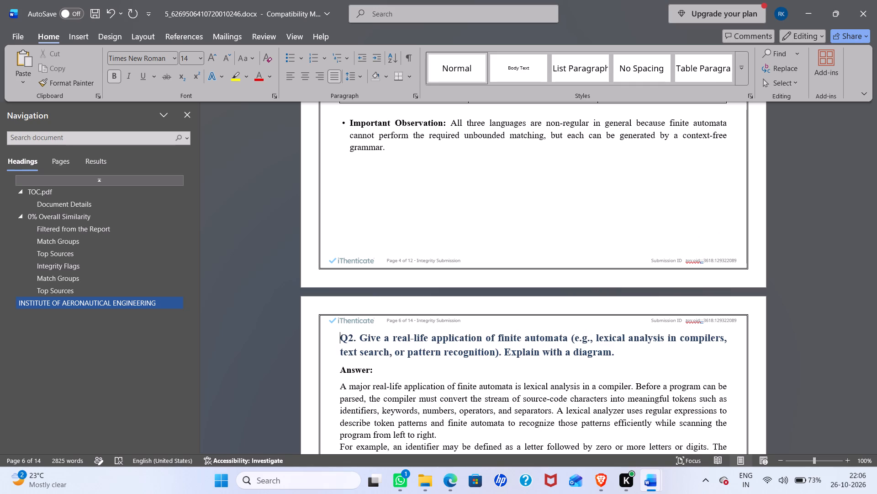
Add a blank line above and a blank line below the simple finite-automaton diagram in the Q2 answer.
{"action": "scroll", "coordinate": [356, 332], "scroll_direction": "down", "scroll_amount": 1}
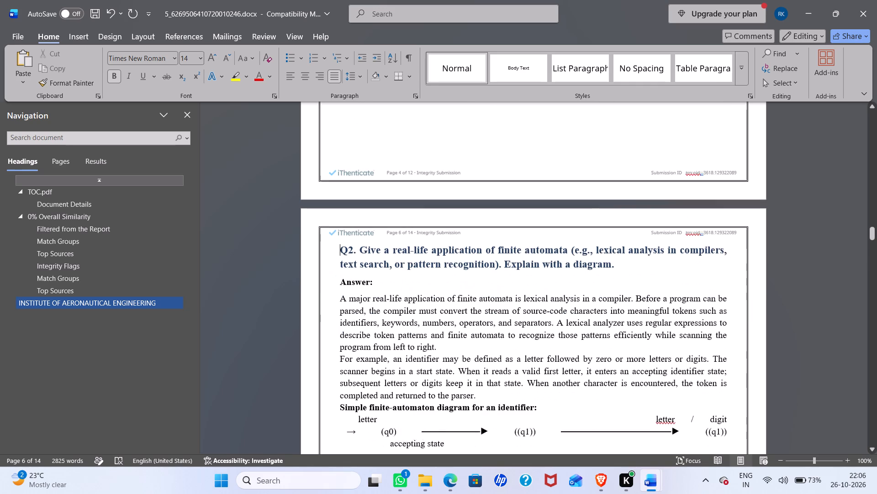
{"action": "scroll", "coordinate": [356, 332], "scroll_direction": "down", "scroll_amount": 1}
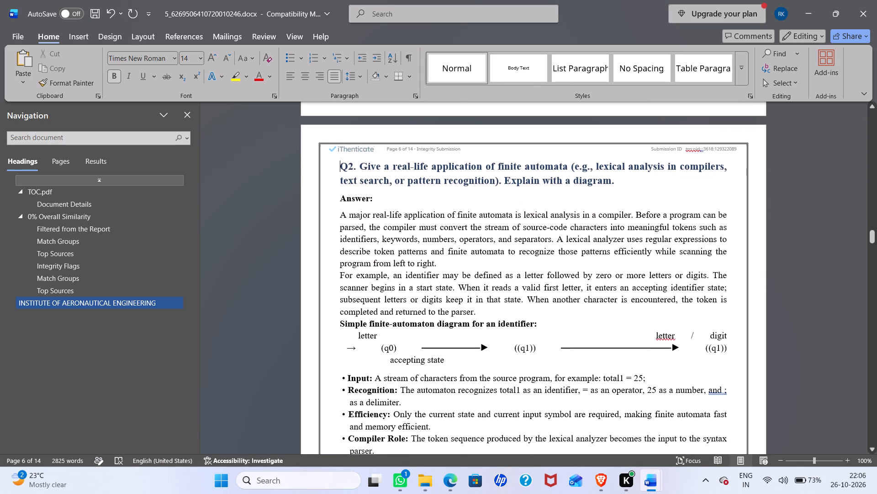
{"action": "left_click", "coordinate": [356, 332]}
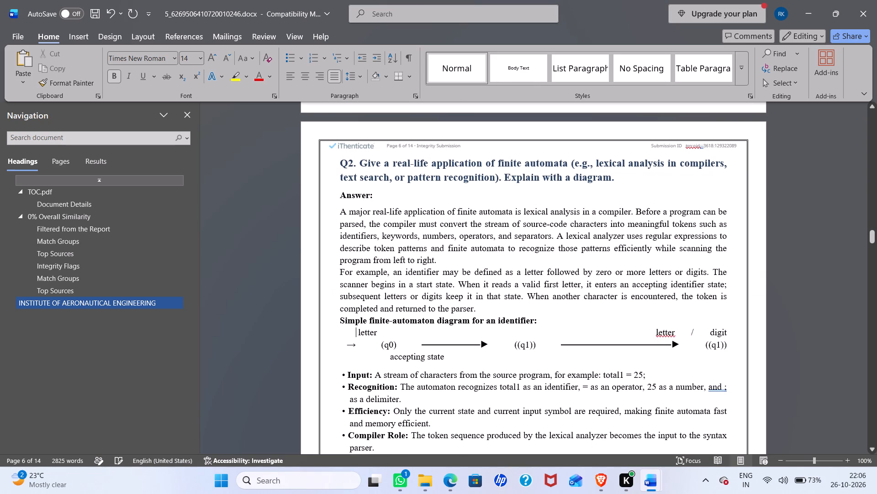
{"action": "key", "text": "Return"}
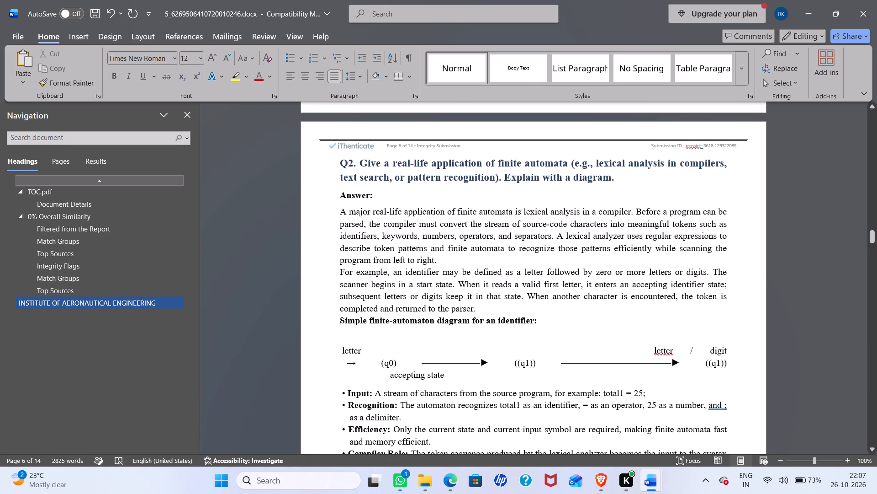
{"action": "scroll", "coordinate": [405, 365], "scroll_direction": "down", "scroll_amount": 1}
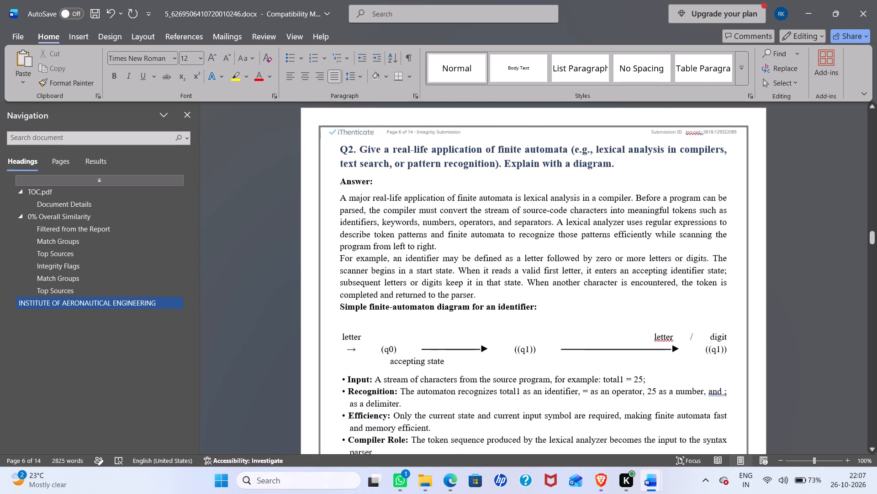
{"action": "scroll", "coordinate": [405, 365], "scroll_direction": "down", "scroll_amount": 3}
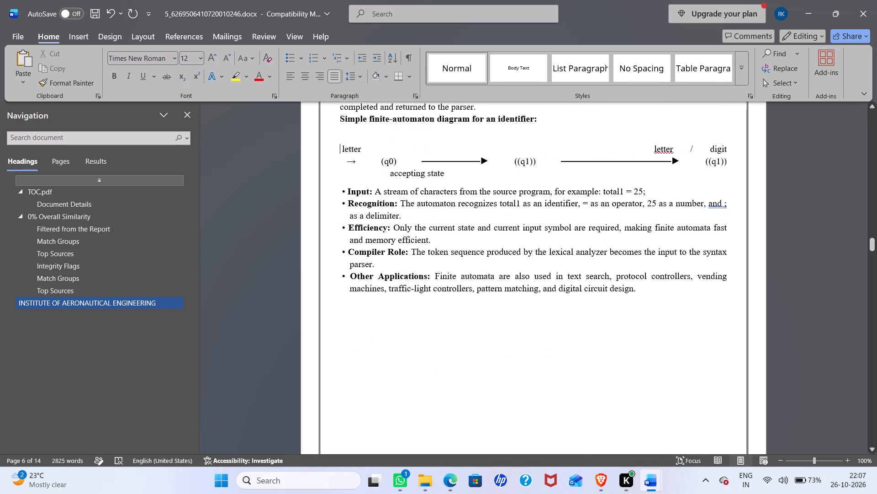
{"action": "left_click", "coordinate": [340, 188]}
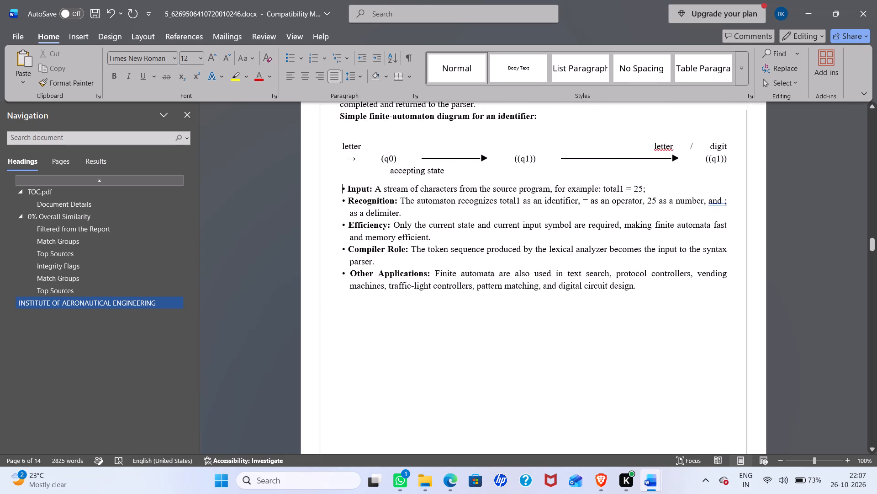
{"action": "key", "text": "Return"}
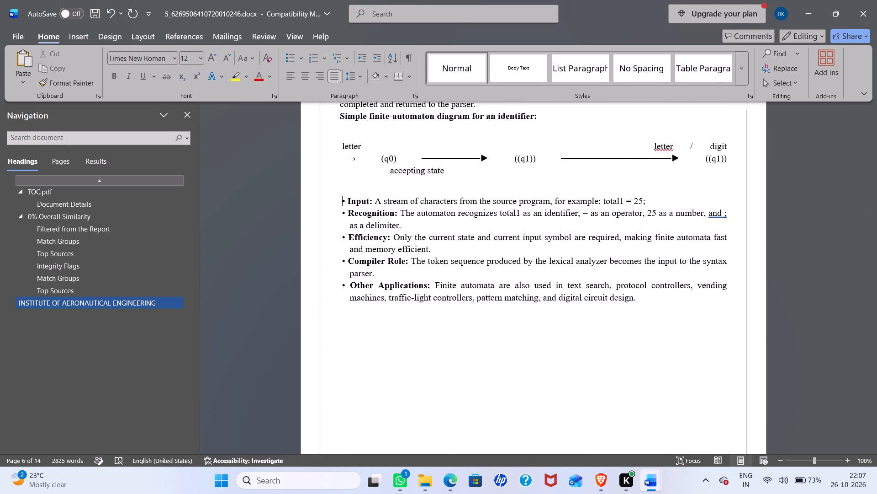
Insert a blank line between the Answer label and the first paragraph of the Q2 answer.
{"action": "scroll", "coordinate": [340, 188], "scroll_direction": "up", "scroll_amount": 4}
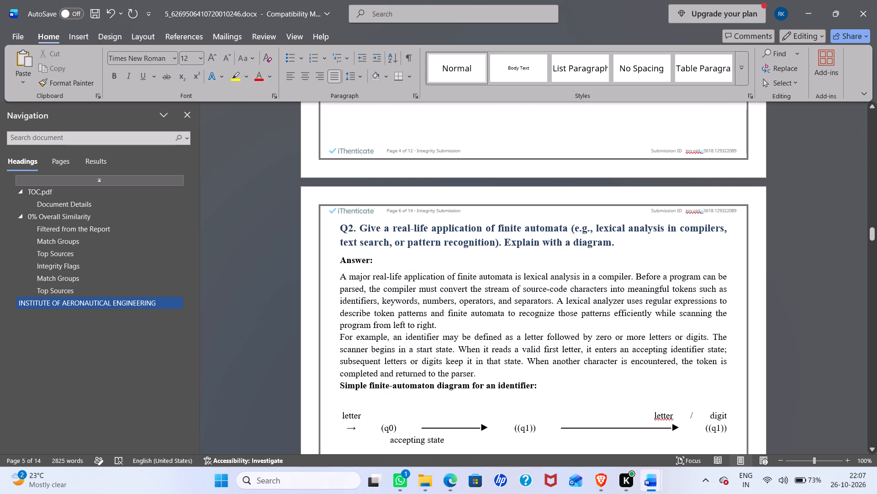
{"action": "left_click", "coordinate": [338, 257]}
{"action": "key", "text": "Return"}
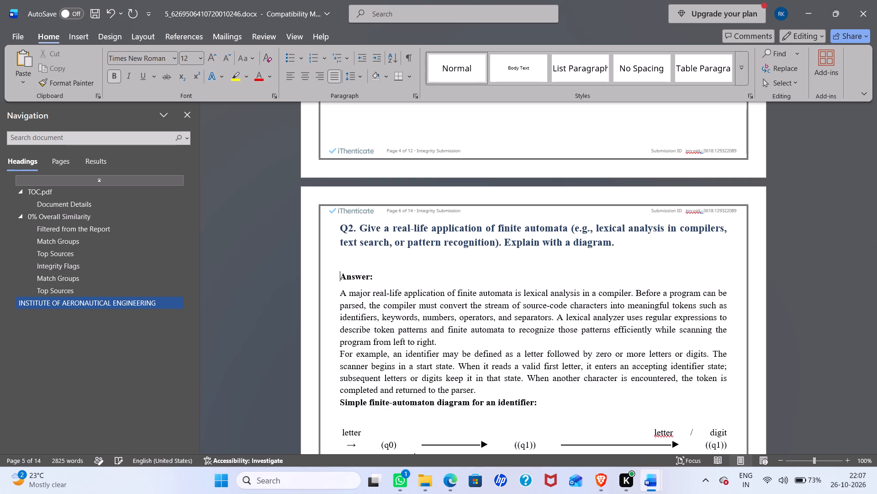
{"action": "key", "text": "BackSpace"}
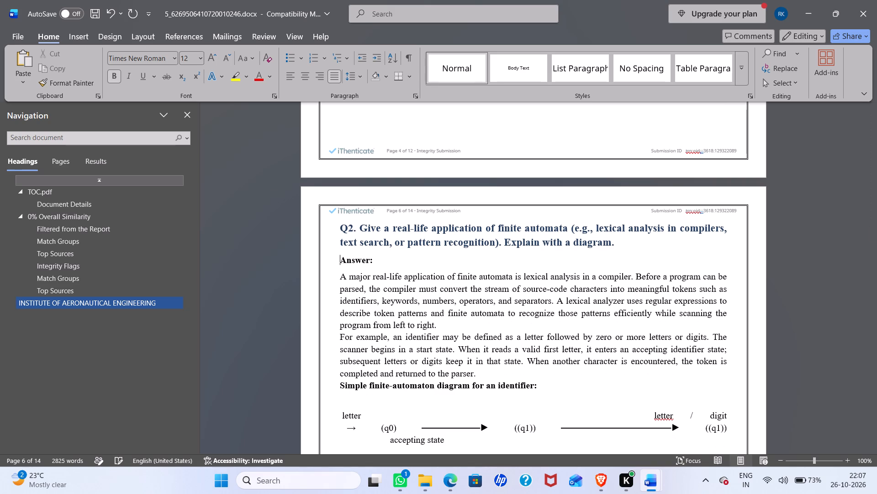
{"action": "key", "text": "Down"}
{"action": "key", "text": "Return"}
{"action": "scroll", "coordinate": [373, 311], "scroll_direction": "down", "scroll_amount": 1}
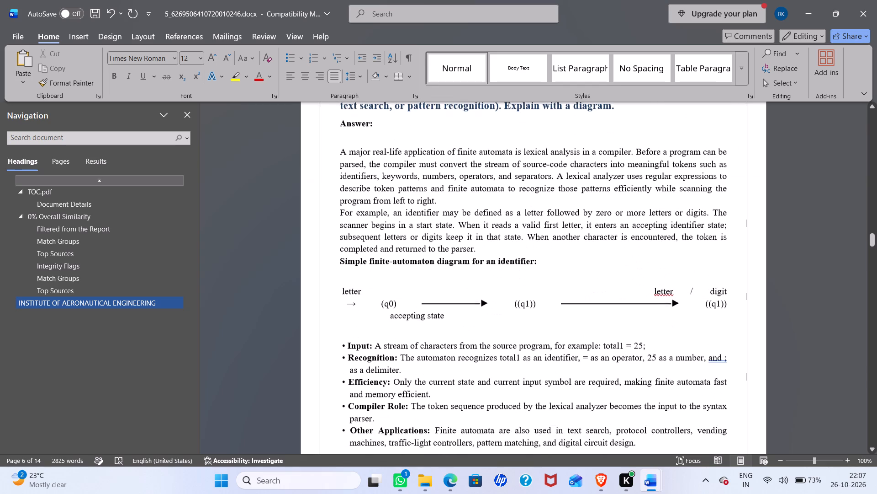
{"action": "scroll", "coordinate": [373, 311], "scroll_direction": "down", "scroll_amount": 1}
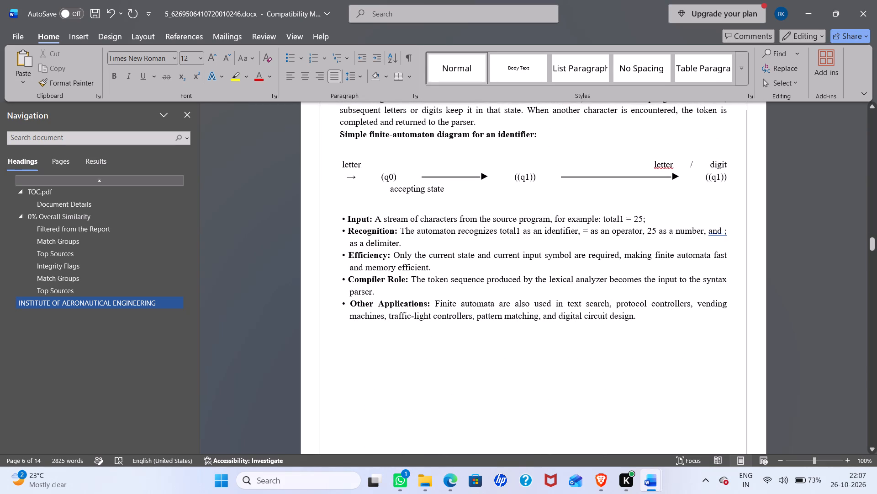
Insert a blank line above the Input bullet in the Q2 answer.
{"action": "left_click", "coordinate": [341, 219]}
{"action": "key", "text": "Return"}
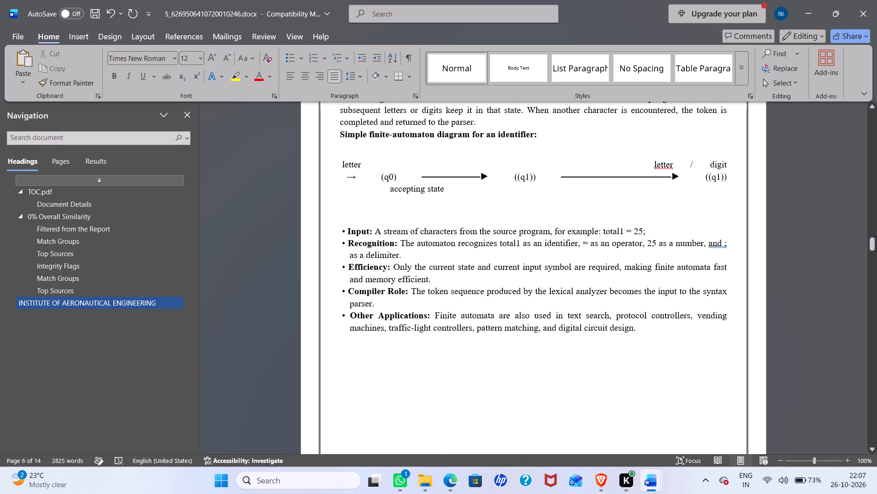
In the Q3 answer, insert a blank line below the Answer label and another above the State q0 bullet.
{"action": "scroll", "coordinate": [371, 278], "scroll_direction": "down", "scroll_amount": 3}
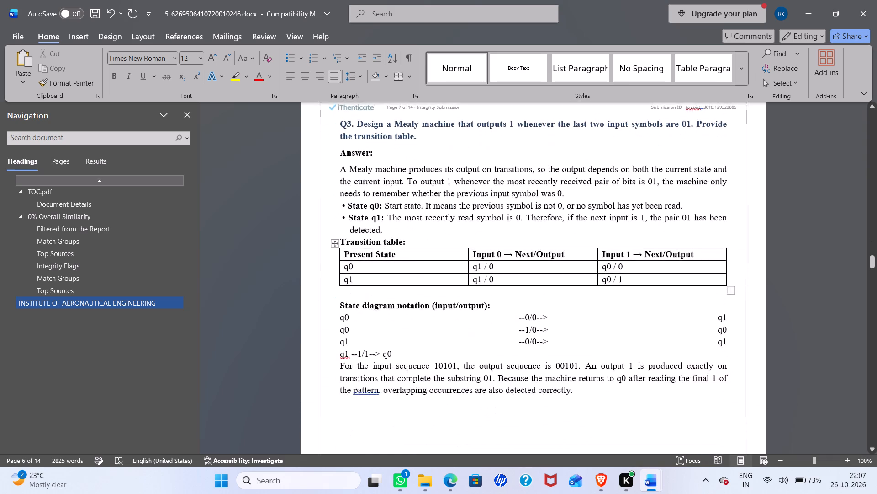
{"action": "scroll", "coordinate": [371, 278], "scroll_direction": "up", "scroll_amount": 1}
{"action": "left_click", "coordinate": [338, 270]}
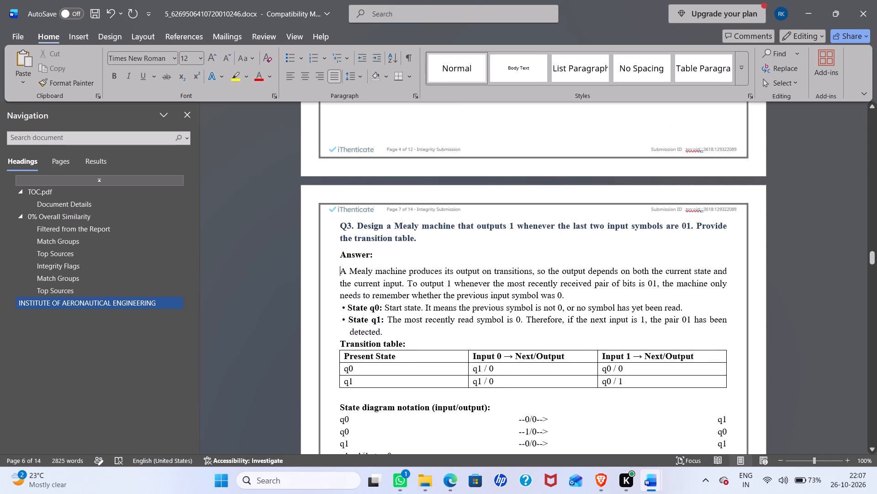
{"action": "key", "text": "Return"}
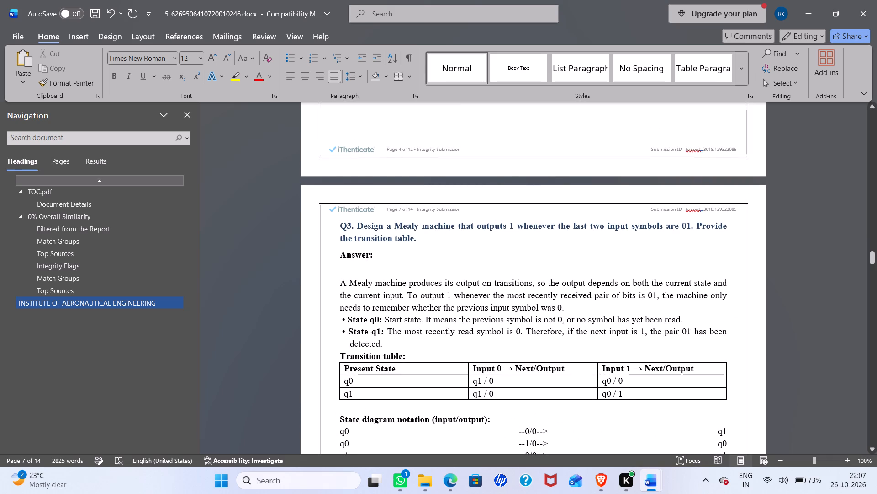
{"action": "left_click", "coordinate": [346, 317]}
{"action": "key", "text": "Left"}
{"action": "key", "text": "Return"}
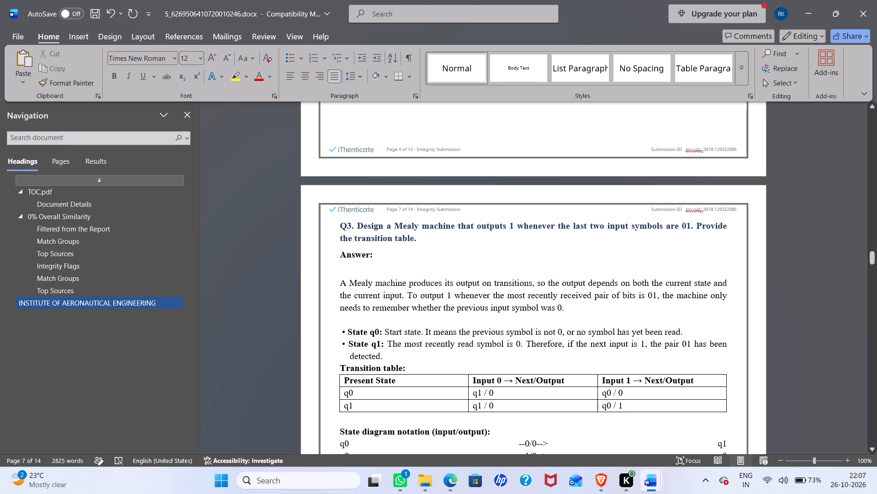
Close the wide gaps in the first three Q3 state diagram lines so they read q0--0/0-->q1, q0--1/0-->q0 and q1--0/0-->q1.
{"action": "scroll", "coordinate": [375, 368], "scroll_direction": "down", "scroll_amount": 2}
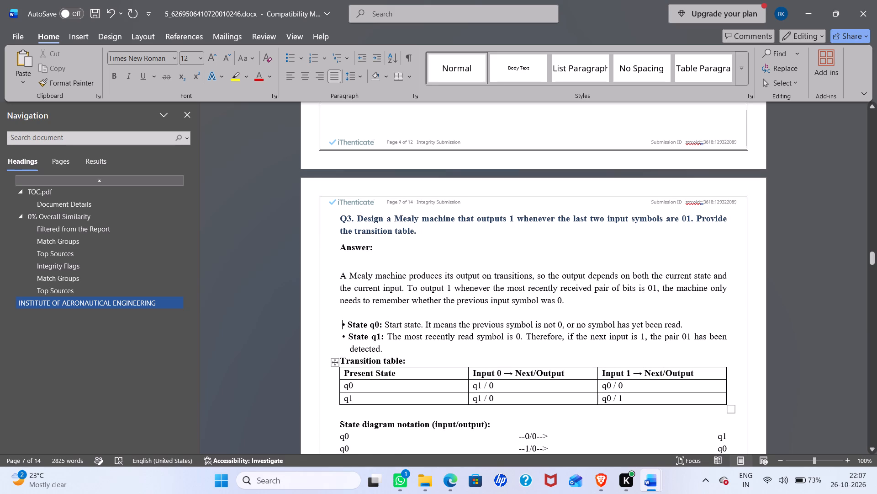
{"action": "scroll", "coordinate": [375, 368], "scroll_direction": "down", "scroll_amount": 2}
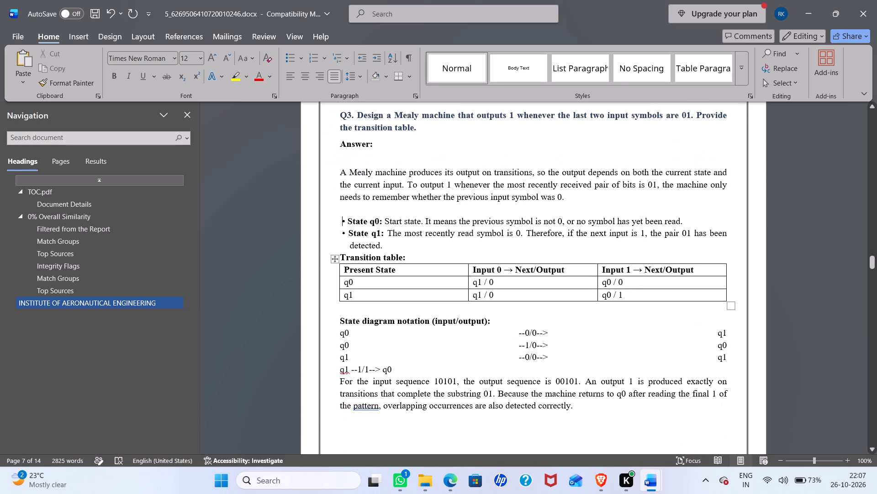
{"action": "left_click", "coordinate": [517, 334]}
{"action": "key", "text": "BackSpace"}
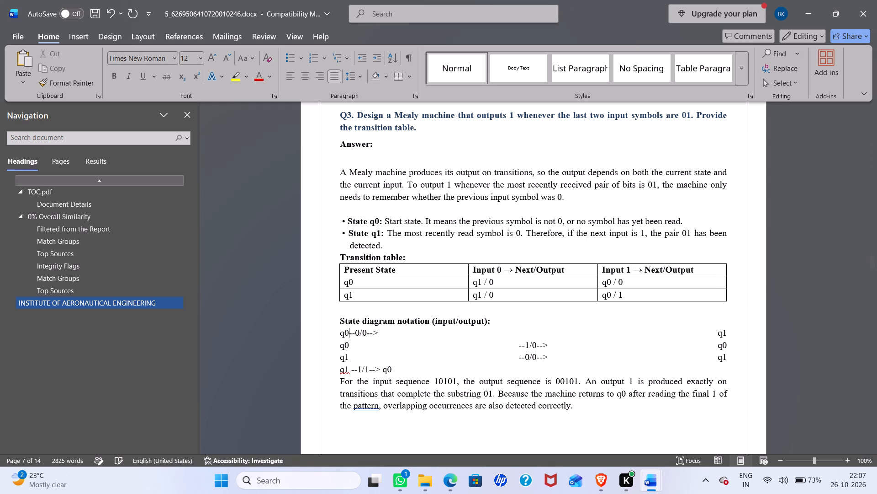
{"action": "left_click", "coordinate": [717, 334]}
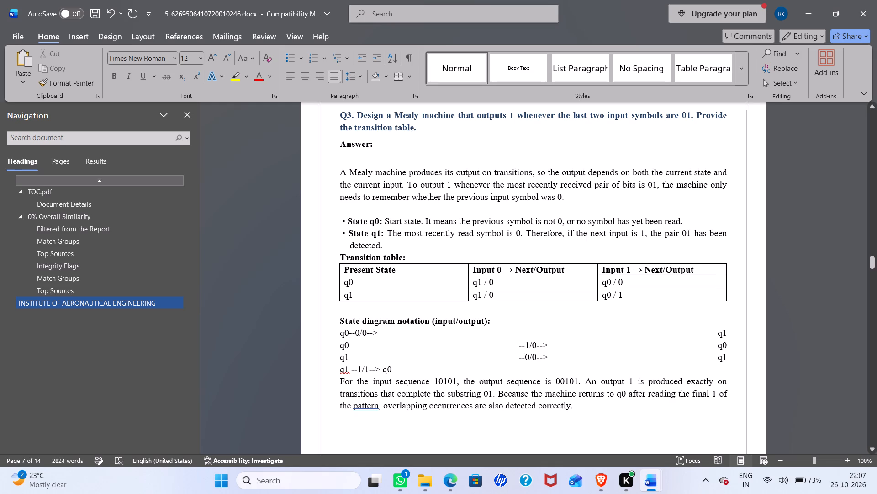
{"action": "key", "text": "BackSpace"}
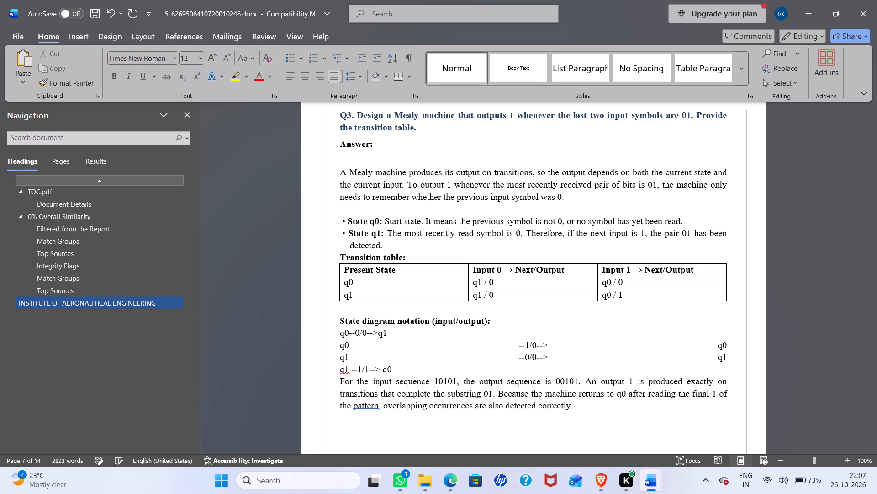
{"action": "left_click", "coordinate": [520, 346]}
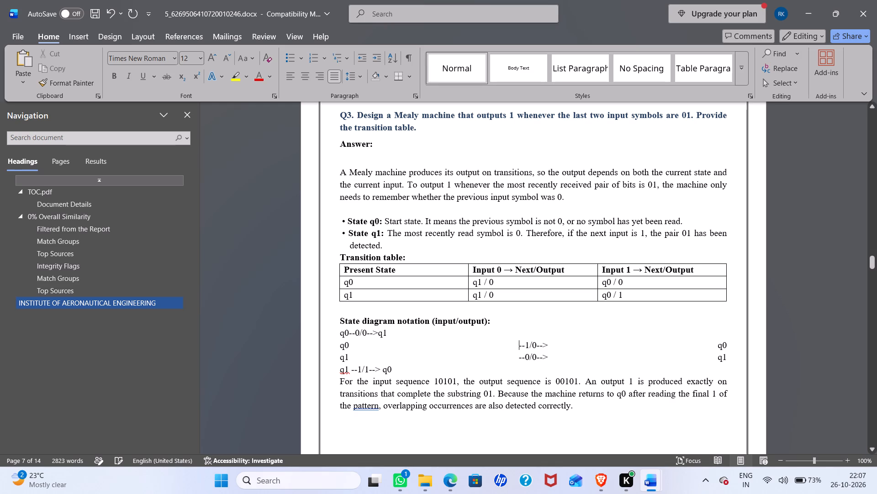
{"action": "key", "text": "BackSpace"}
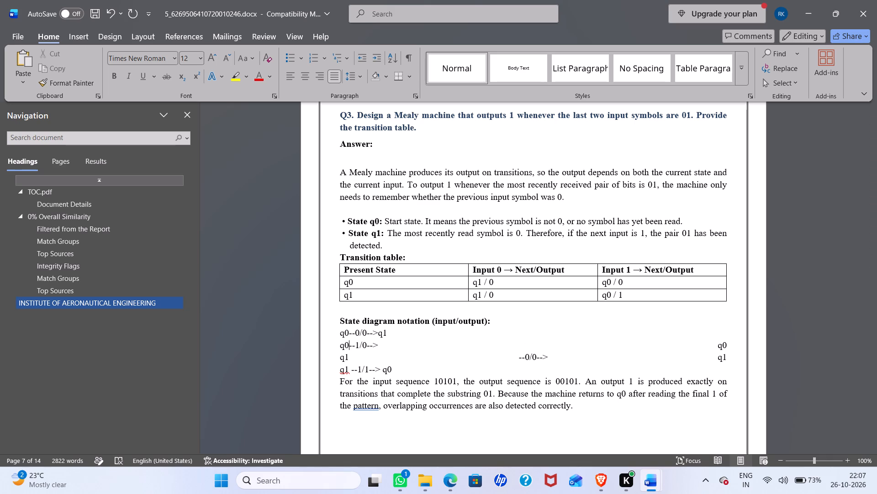
{"action": "left_click", "coordinate": [717, 347]}
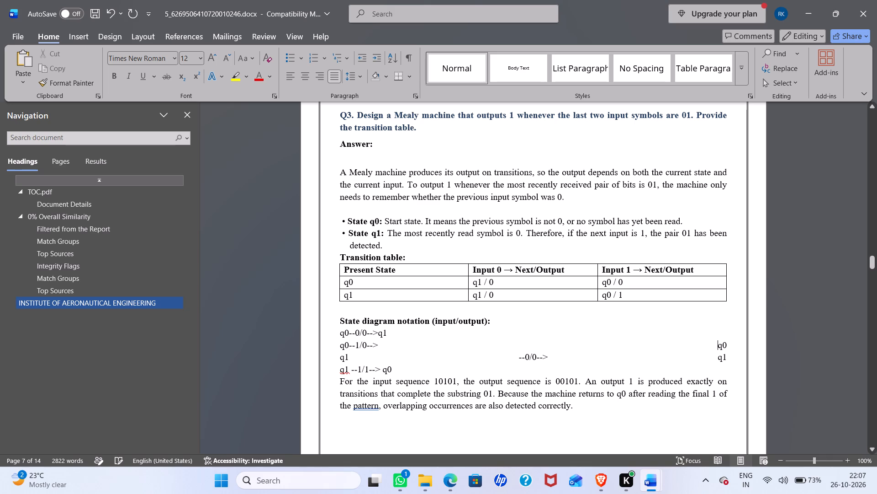
{"action": "key", "text": "BackSpace"}
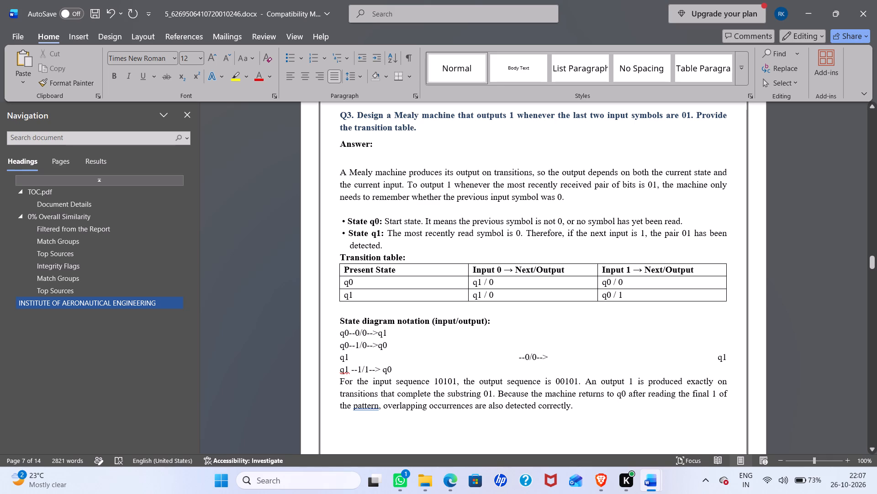
{"action": "left_click", "coordinate": [515, 358]}
{"action": "key", "text": "BackSpace"}
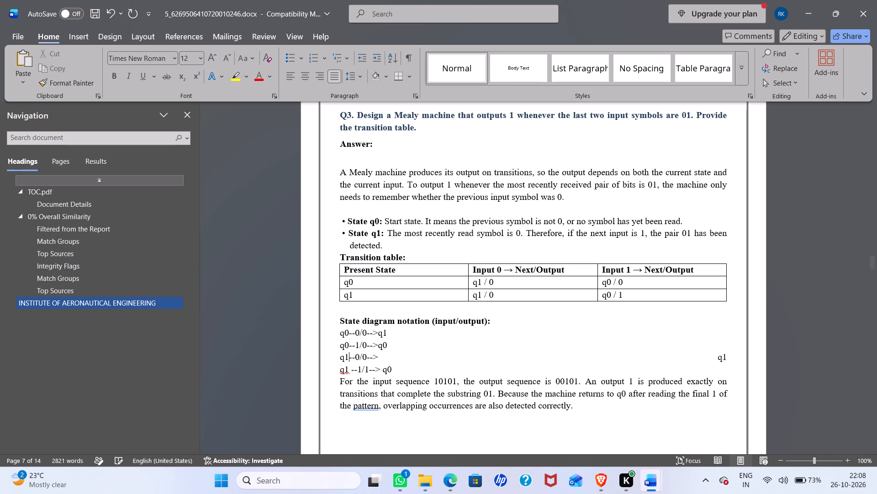
{"action": "left_click", "coordinate": [717, 358]}
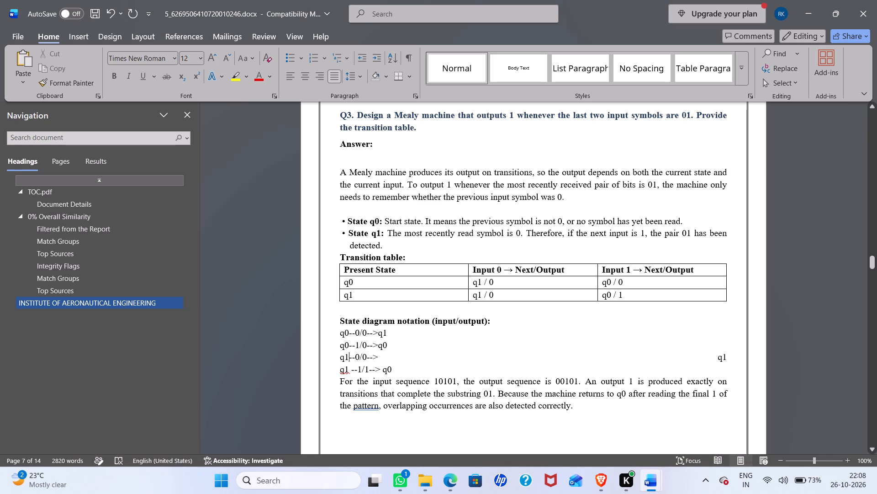
{"action": "key", "text": "BackSpace"}
Insert a blank line above the Q3 paragraph that begins "For the input sequence 10101".
{"action": "scroll", "coordinate": [717, 358], "scroll_direction": "down", "scroll_amount": 1}
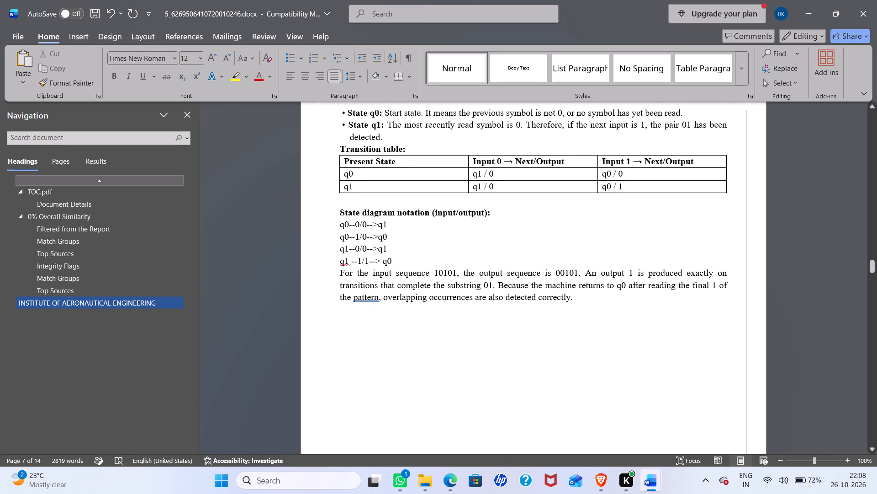
{"action": "left_click", "coordinate": [339, 271]}
{"action": "key", "text": "Return"}
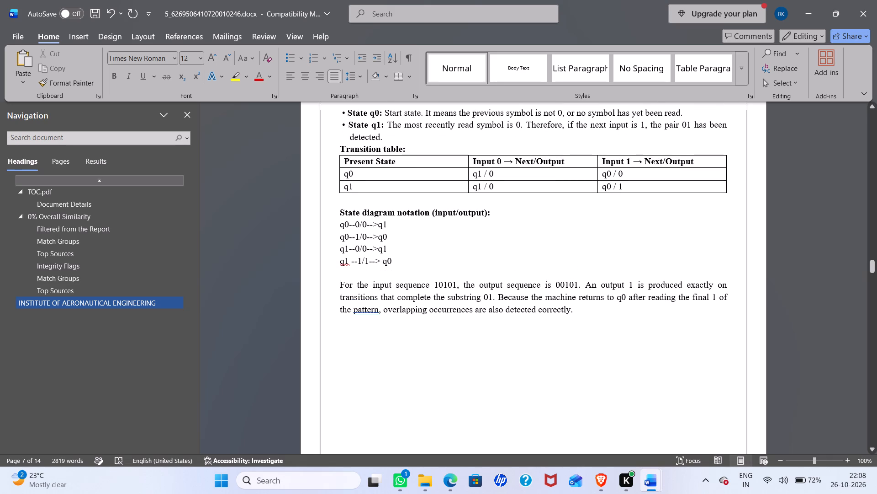
{"action": "right_click", "coordinate": [345, 264]}
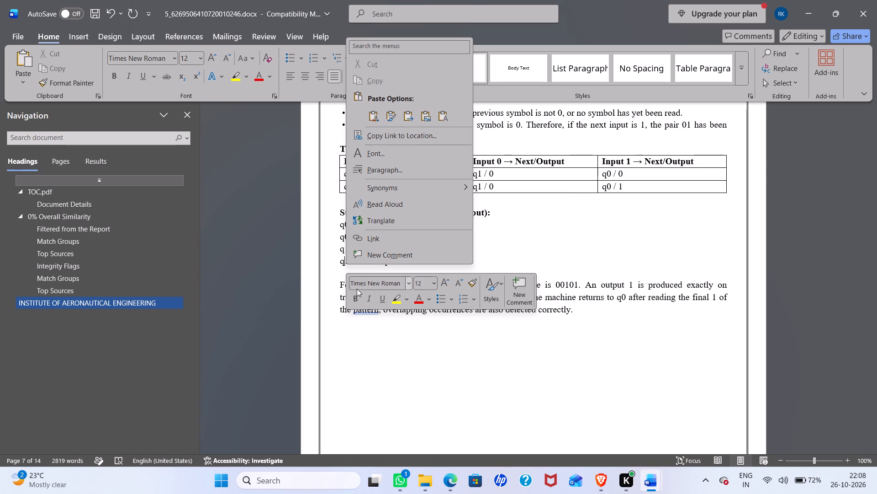
{"action": "left_click", "coordinate": [341, 268]}
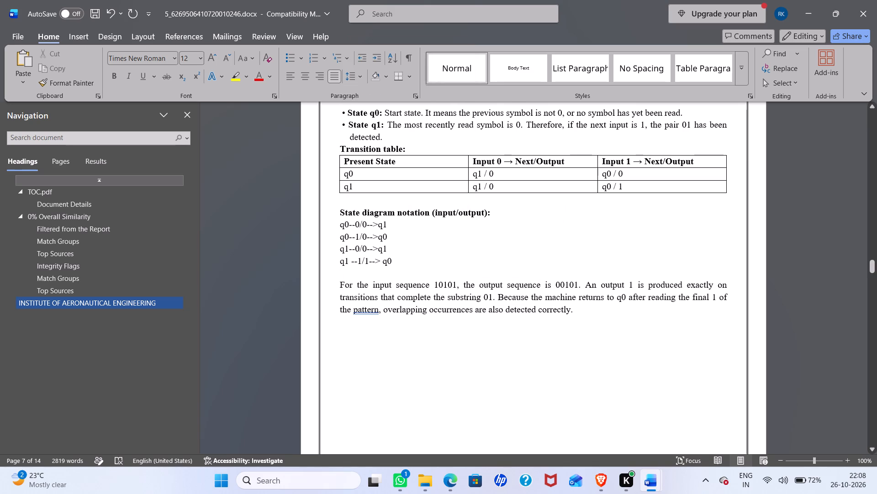
In the Q4 answer, insert a blank line below the Answer label and another above the Equivalent DFA bullet.
{"action": "scroll", "coordinate": [393, 322], "scroll_direction": "up", "scroll_amount": 2}
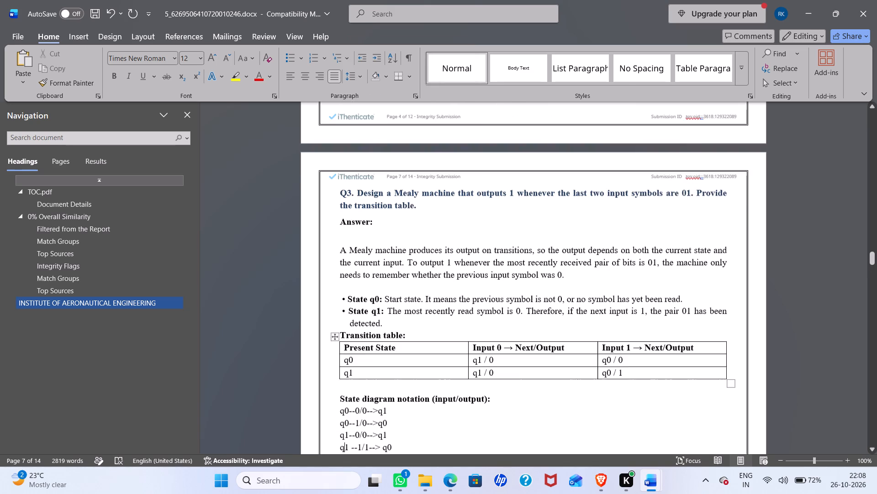
{"action": "scroll", "coordinate": [393, 322], "scroll_direction": "down", "scroll_amount": 3}
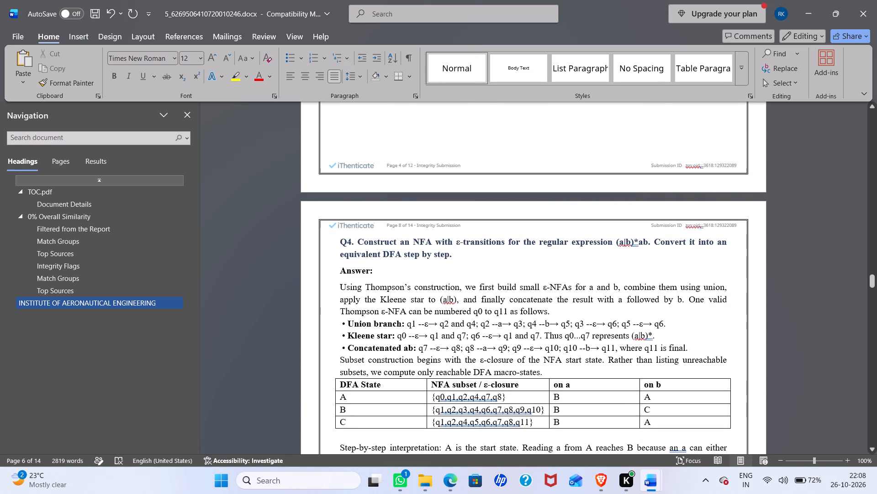
{"action": "left_click", "coordinate": [343, 274]}
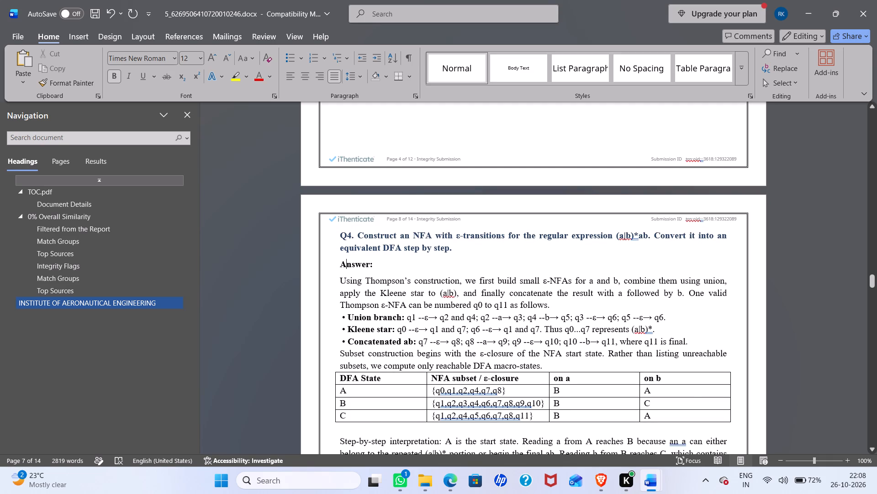
{"action": "left_click", "coordinate": [344, 278]}
{"action": "key", "text": "Left"}
{"action": "key", "text": "Return"}
{"action": "scroll", "coordinate": [344, 278], "scroll_direction": "down", "scroll_amount": 1}
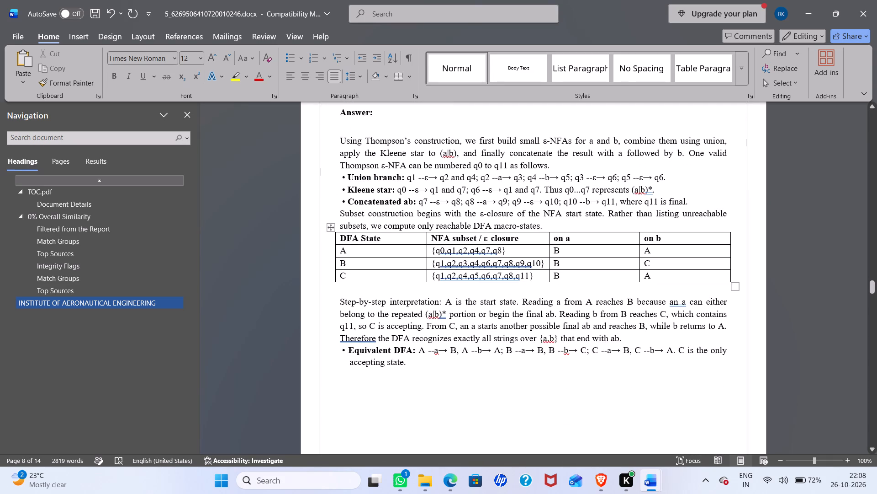
{"action": "left_click", "coordinate": [342, 349]}
{"action": "key", "text": "Return"}
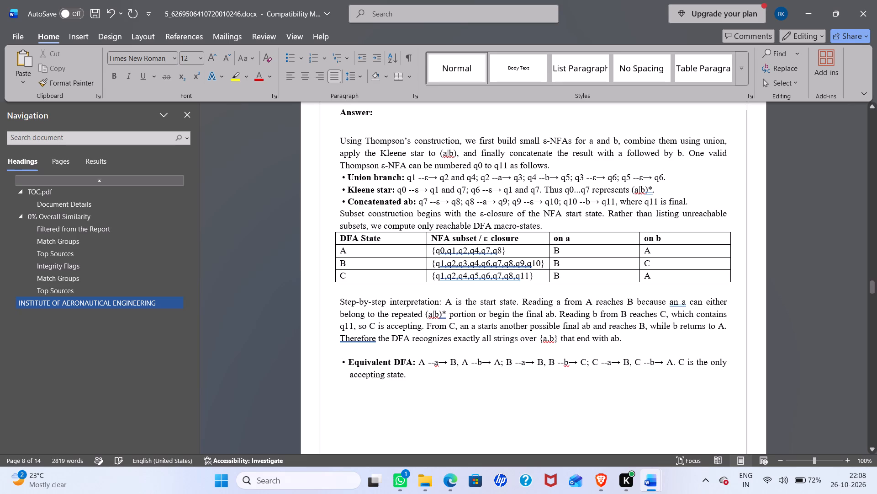
Insert a blank line above the Union branch bullet in the Q4 answer.
{"action": "scroll", "coordinate": [383, 396], "scroll_direction": "up", "scroll_amount": 1}
{"action": "scroll", "coordinate": [383, 396], "scroll_direction": "down", "scroll_amount": 2}
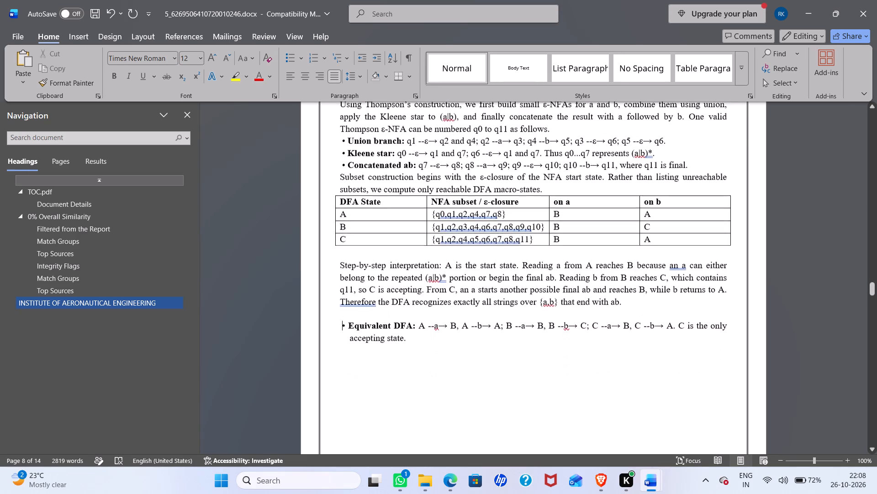
{"action": "scroll", "coordinate": [383, 396], "scroll_direction": "down", "scroll_amount": 1}
{"action": "scroll", "coordinate": [383, 396], "scroll_direction": "up", "scroll_amount": 2}
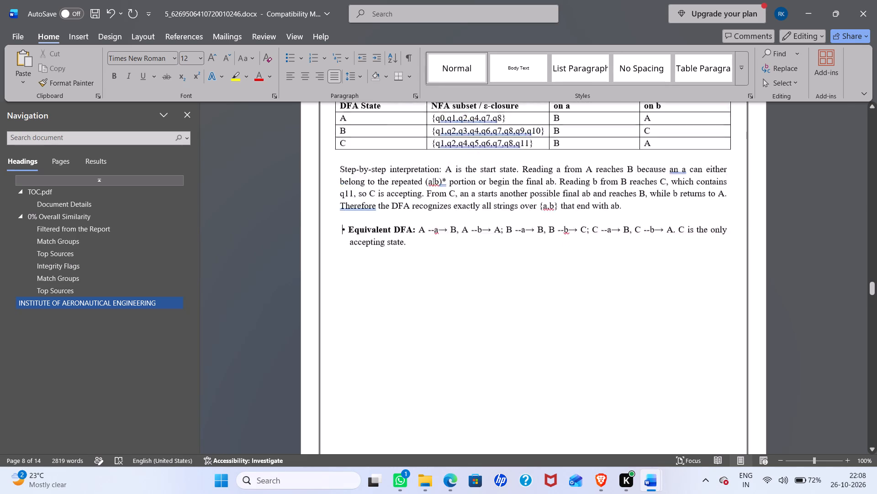
{"action": "scroll", "coordinate": [383, 396], "scroll_direction": "up", "scroll_amount": 2}
{"action": "scroll", "coordinate": [383, 396], "scroll_direction": "down", "scroll_amount": 1}
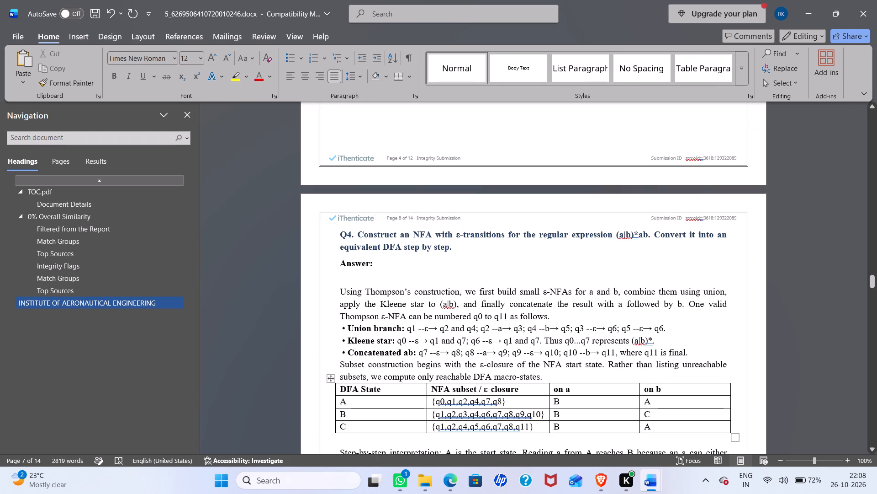
{"action": "left_click", "coordinate": [338, 361]}
{"action": "left_click", "coordinate": [343, 329]}
{"action": "key", "text": "Return"}
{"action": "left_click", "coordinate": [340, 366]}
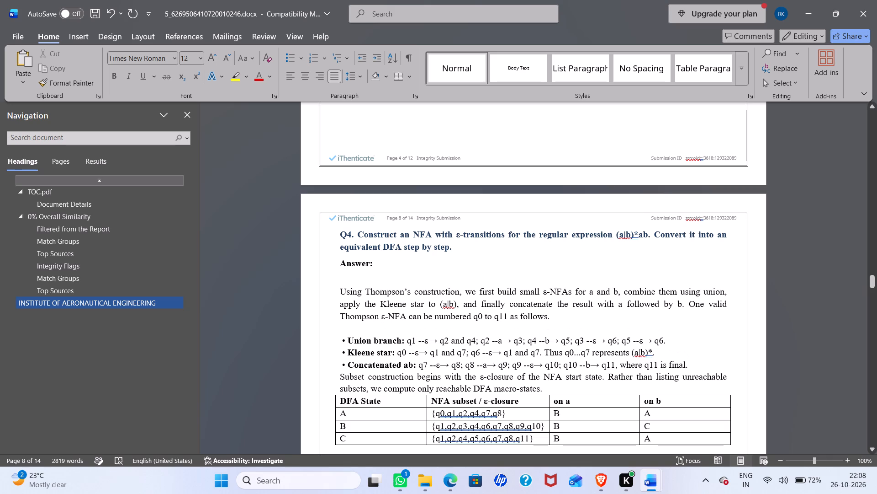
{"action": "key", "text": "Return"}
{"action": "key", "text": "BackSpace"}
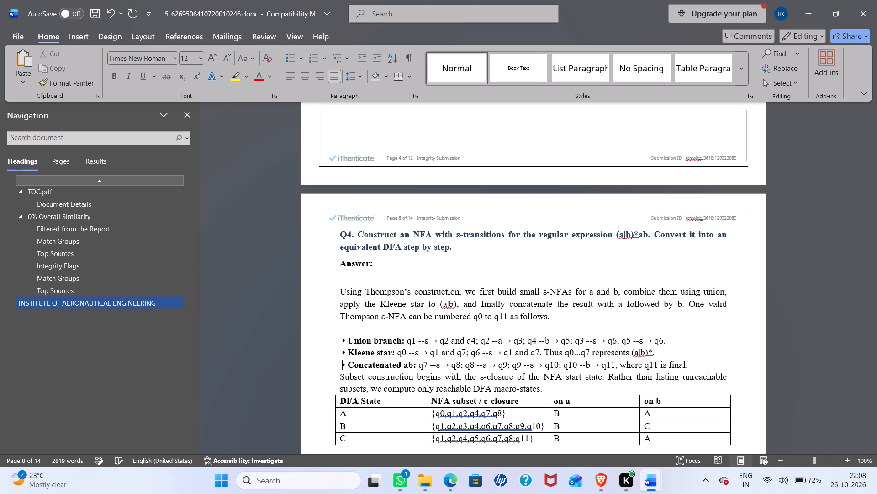
In the Q4 answer, insert a blank line above and another below the paragraph that begins "Subset construction begins".
{"action": "key", "text": "Down"}
{"action": "key", "text": "Return"}
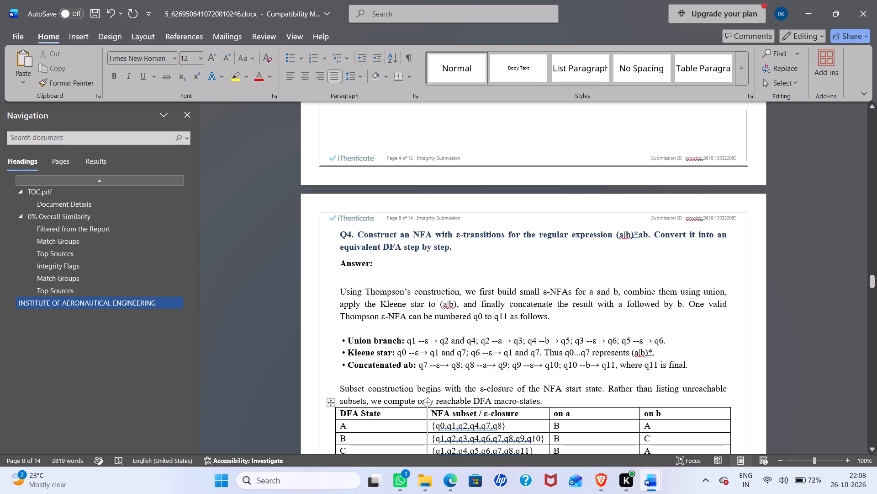
{"action": "left_click", "coordinate": [541, 400]}
{"action": "key", "text": "Return"}
In the Q5 answer, insert blank lines below the Answer label, above the "For Σ = {0,1}" line and above the Example 1 bullet.
{"action": "scroll", "coordinate": [544, 425], "scroll_direction": "down", "scroll_amount": 2}
{"action": "scroll", "coordinate": [544, 425], "scroll_direction": "up", "scroll_amount": 1}
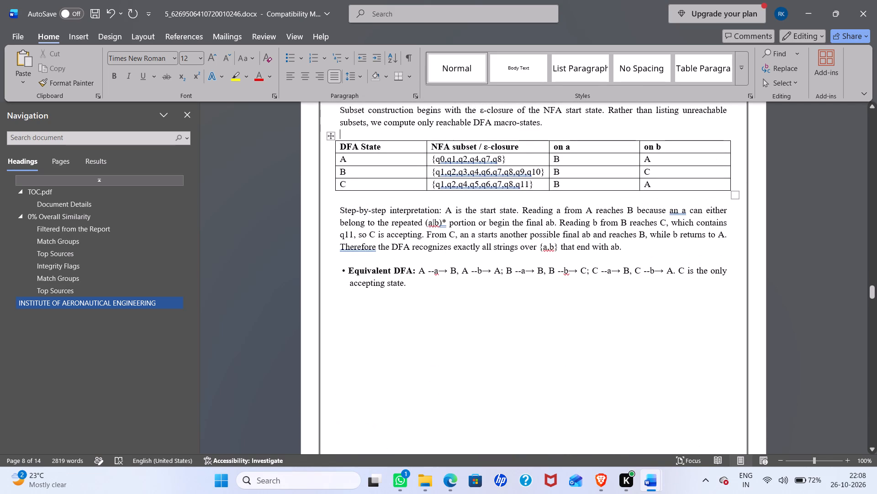
{"action": "scroll", "coordinate": [544, 425], "scroll_direction": "down", "scroll_amount": 1}
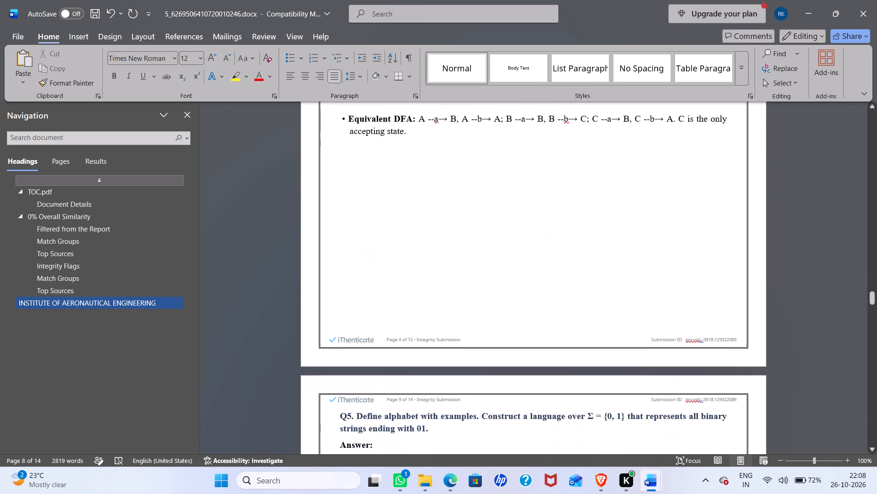
{"action": "scroll", "coordinate": [544, 425], "scroll_direction": "down", "scroll_amount": 2}
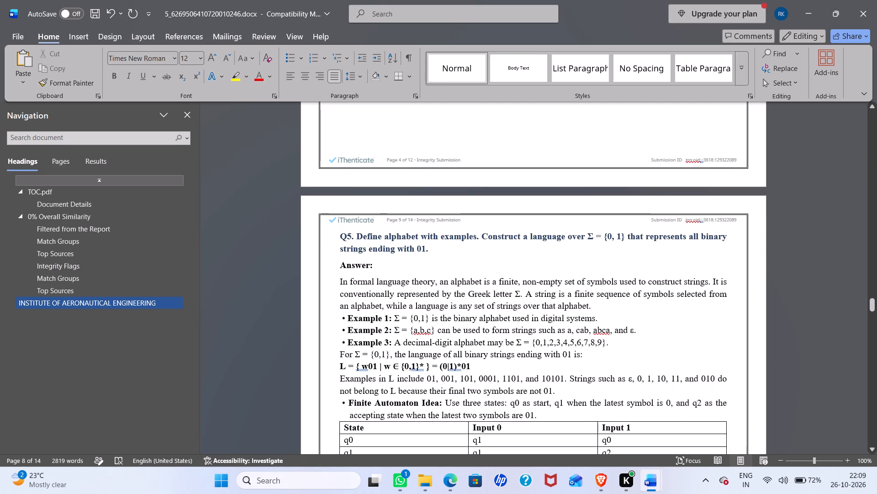
{"action": "left_click", "coordinate": [339, 280]}
{"action": "key", "text": "Return"}
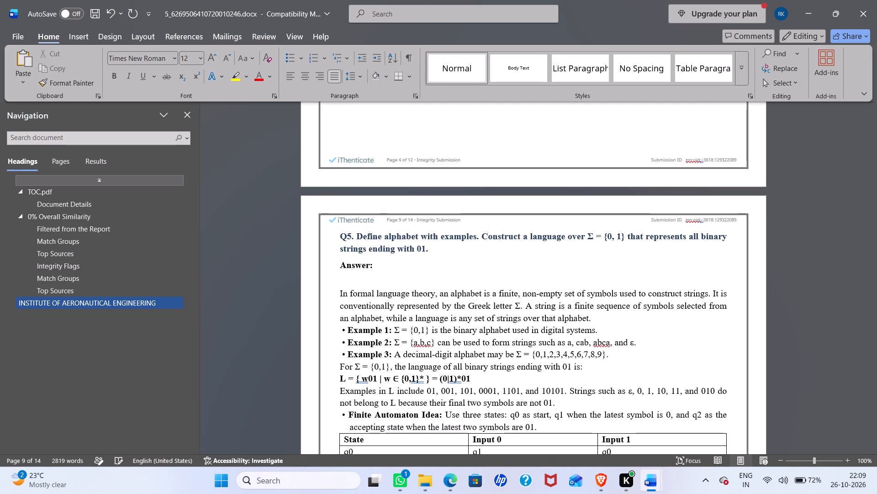
{"action": "left_click", "coordinate": [339, 365]}
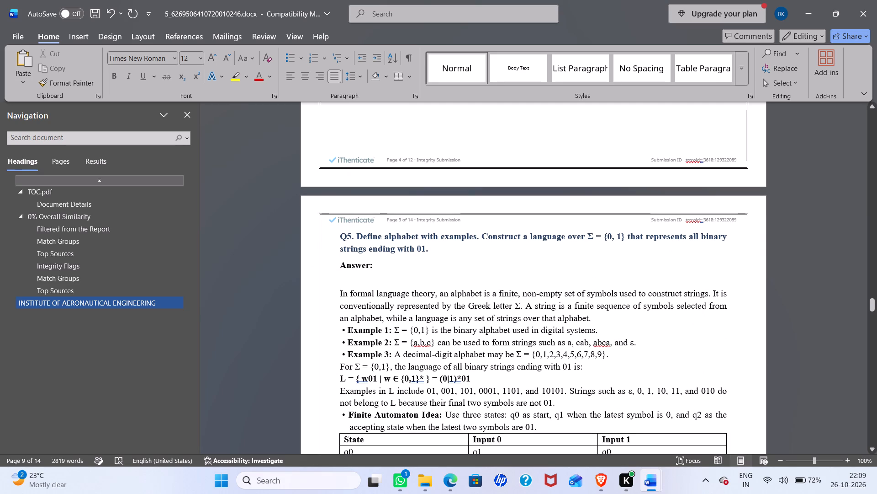
{"action": "key", "text": "Return"}
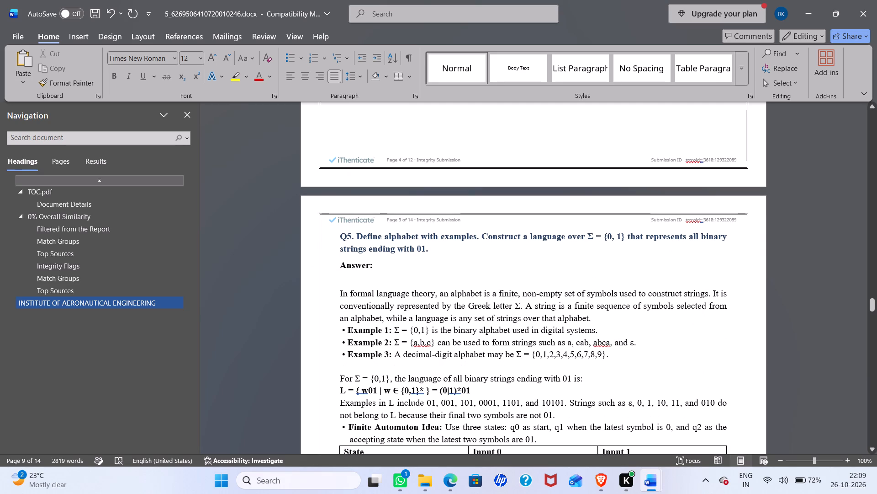
{"action": "left_click", "coordinate": [343, 329]}
{"action": "key", "text": "Return"}
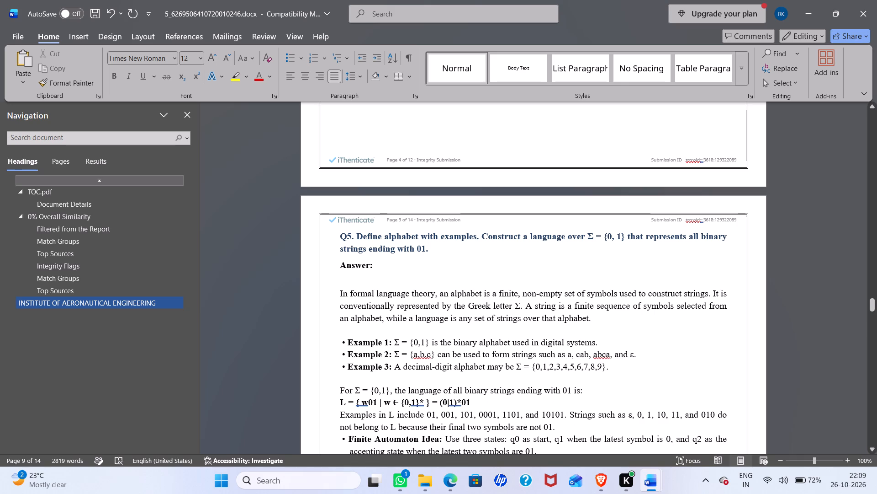
Insert a blank line above the Finite Automaton Idea bullet in Q5 and another between that bullet and the state table.
{"action": "scroll", "coordinate": [354, 350], "scroll_direction": "down", "scroll_amount": 1}
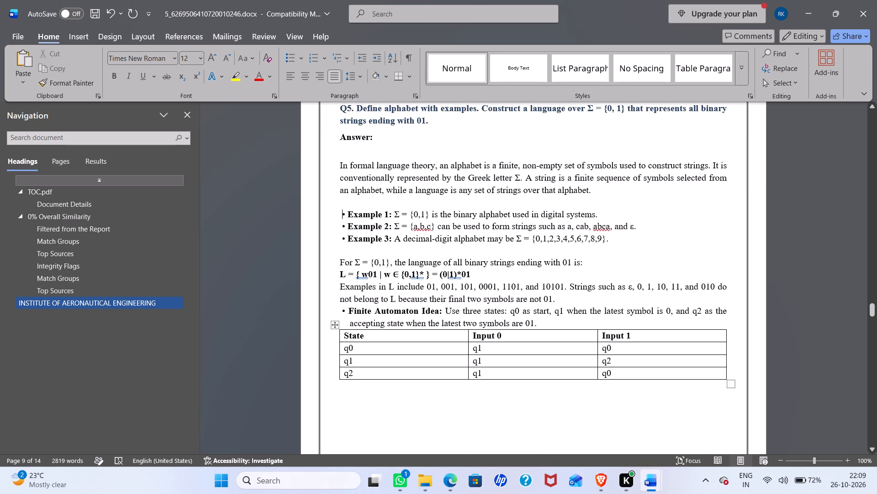
{"action": "left_click", "coordinate": [341, 312]}
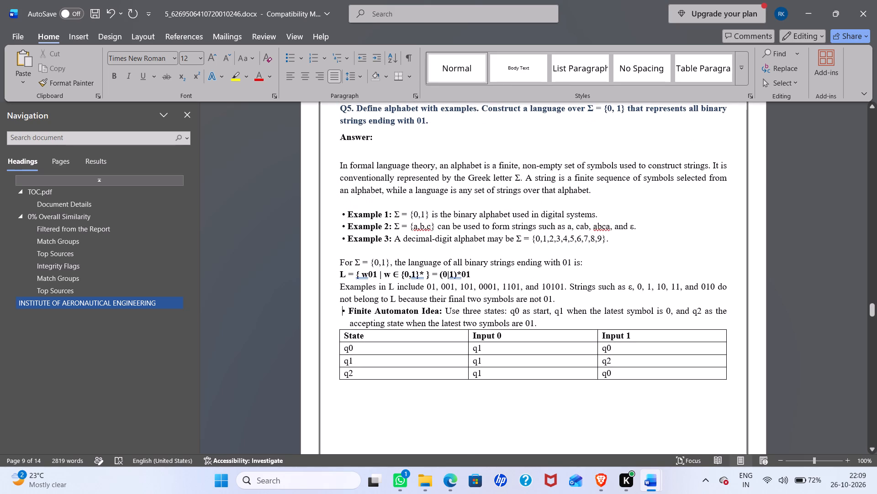
{"action": "key", "text": "Return"}
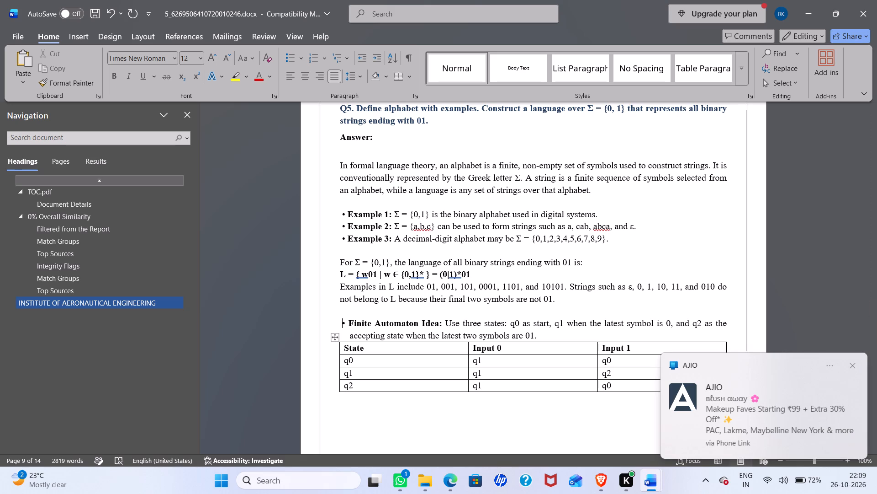
{"action": "scroll", "coordinate": [359, 354], "scroll_direction": "down", "scroll_amount": 1}
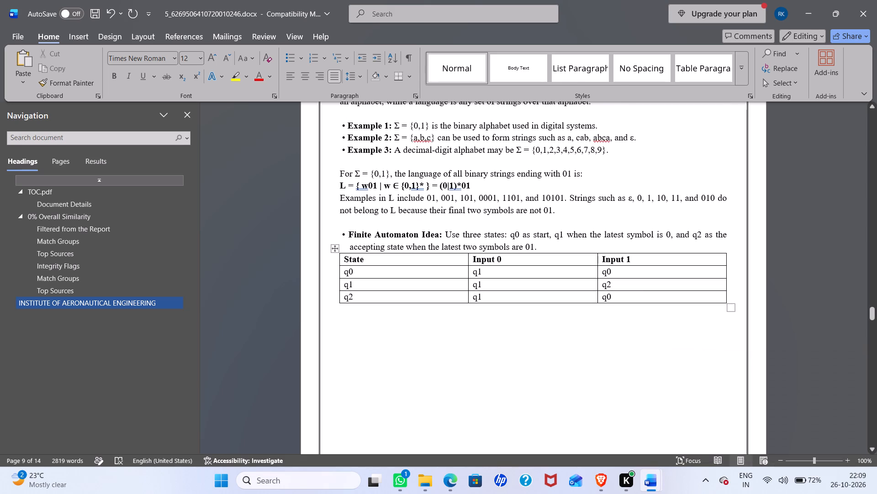
{"action": "left_click", "coordinate": [541, 243]}
{"action": "key", "text": "Return"}
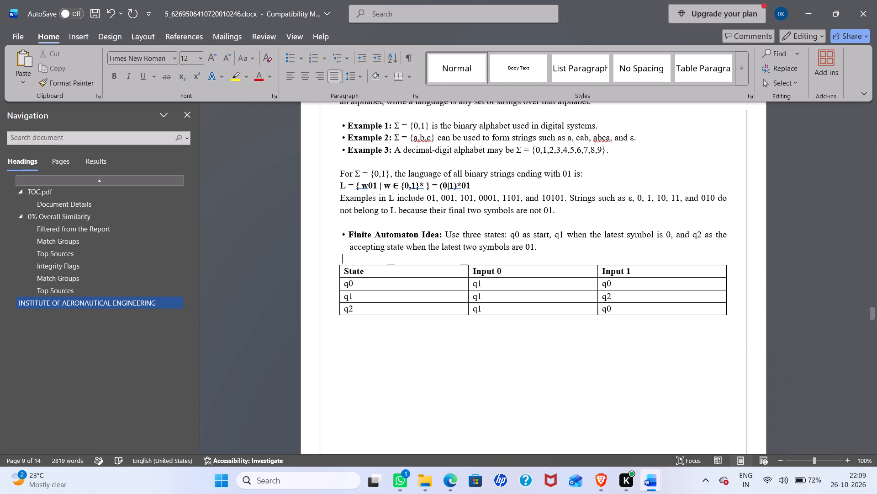
Left-align the Q6 Thompson ε-NFA numbering lines, from the q0 line through the q7 line, to close their wide gaps.
{"action": "scroll", "coordinate": [534, 305], "scroll_direction": "up", "scroll_amount": 2}
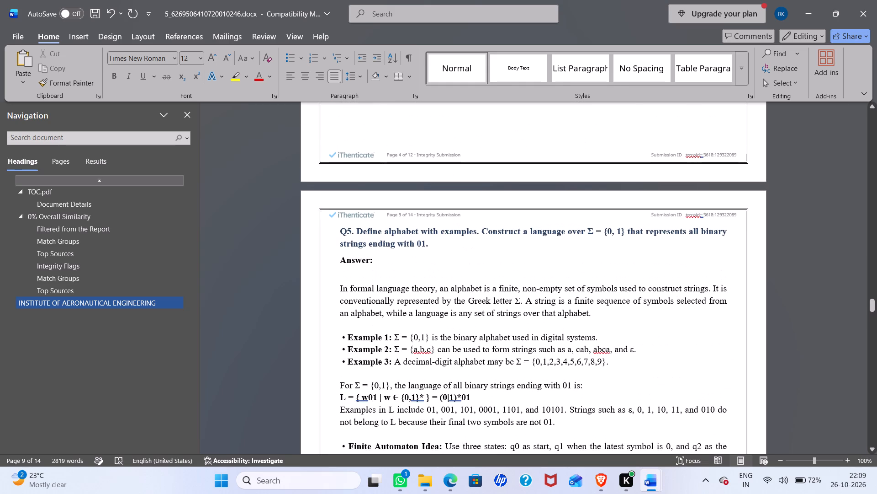
{"action": "scroll", "coordinate": [534, 305], "scroll_direction": "down", "scroll_amount": 4}
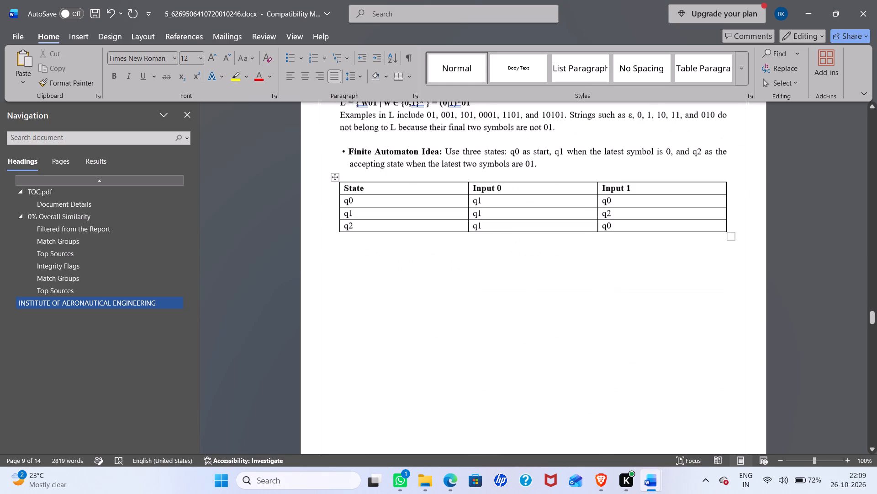
{"action": "scroll", "coordinate": [534, 305], "scroll_direction": "down", "scroll_amount": 1}
{"action": "scroll", "coordinate": [534, 305], "scroll_direction": "up", "scroll_amount": 3}
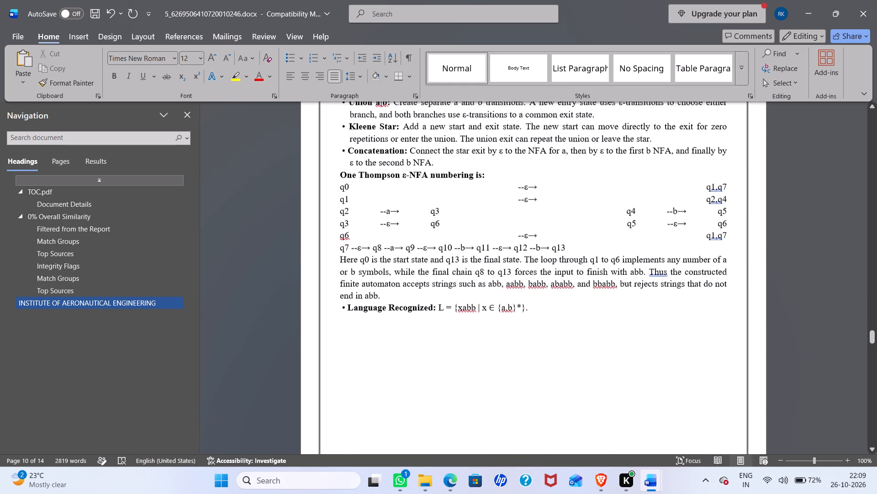
{"action": "scroll", "coordinate": [534, 305], "scroll_direction": "up", "scroll_amount": 2}
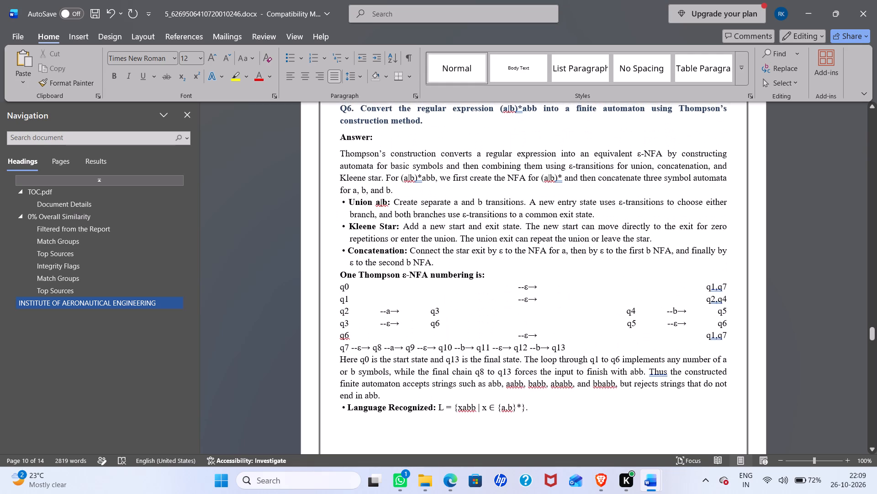
{"action": "left_click_drag", "start_coordinate": [338, 284], "coordinate": [459, 303]}
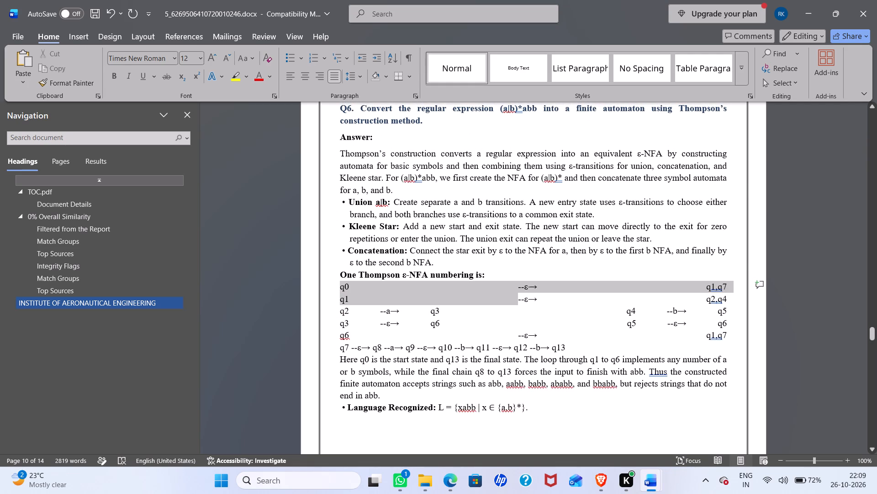
{"action": "left_click_drag", "start_coordinate": [459, 303], "coordinate": [563, 350]}
{"action": "key", "text": "ctrl+j"}
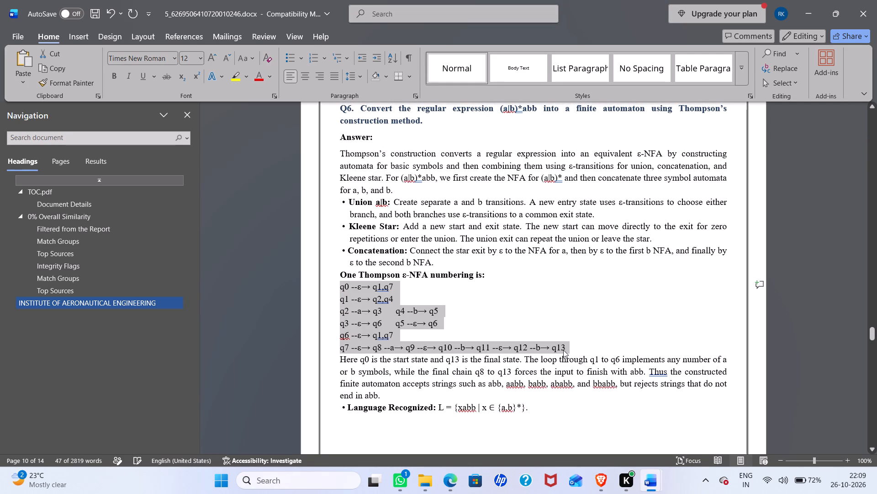
{"action": "left_click", "coordinate": [590, 338]}
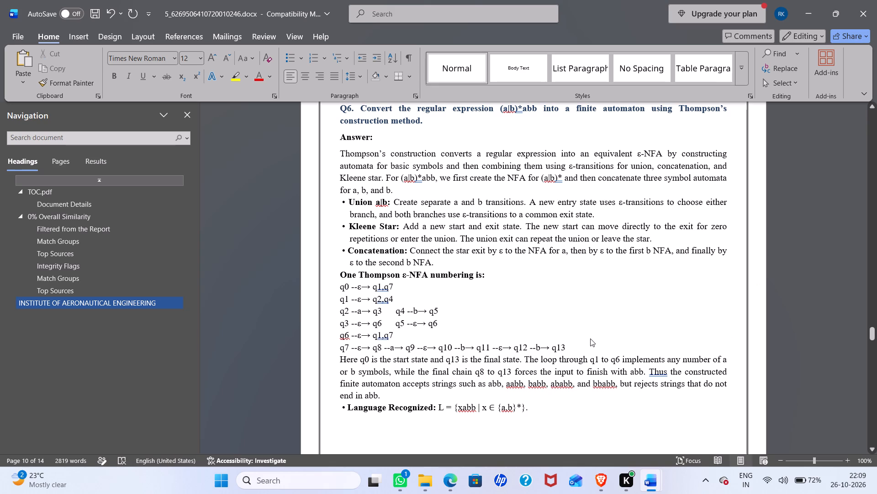
Insert a blank line above each of the Union a|b, Kleene Star and Concatenation bullets in the Q6 answer.
{"action": "scroll", "coordinate": [590, 338], "scroll_direction": "up", "scroll_amount": 1}
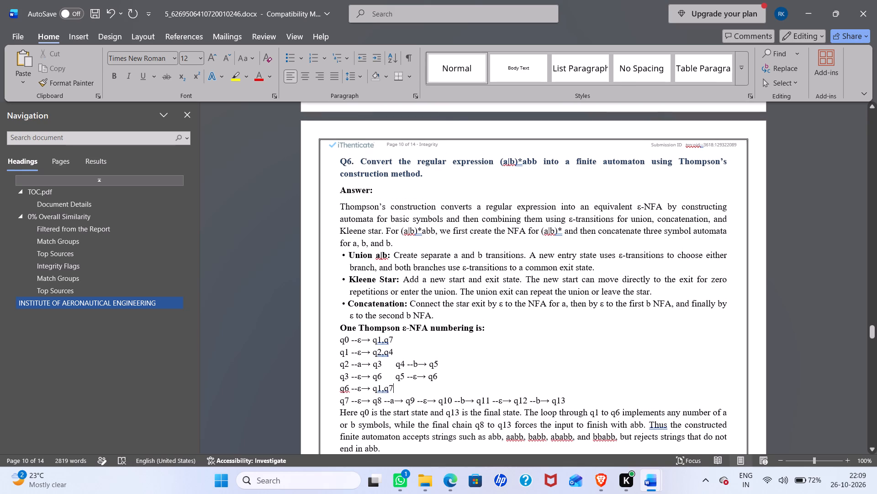
{"action": "left_click", "coordinate": [338, 254]}
{"action": "key", "text": "Return"}
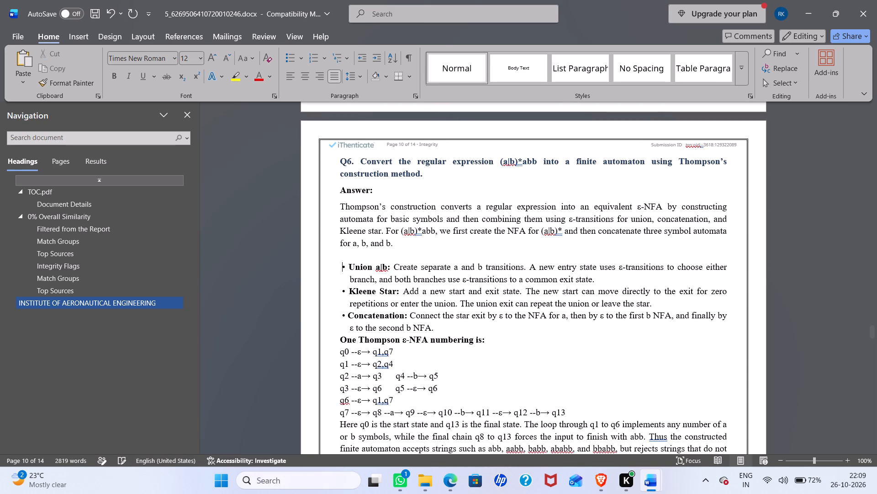
{"action": "left_click", "coordinate": [341, 290]}
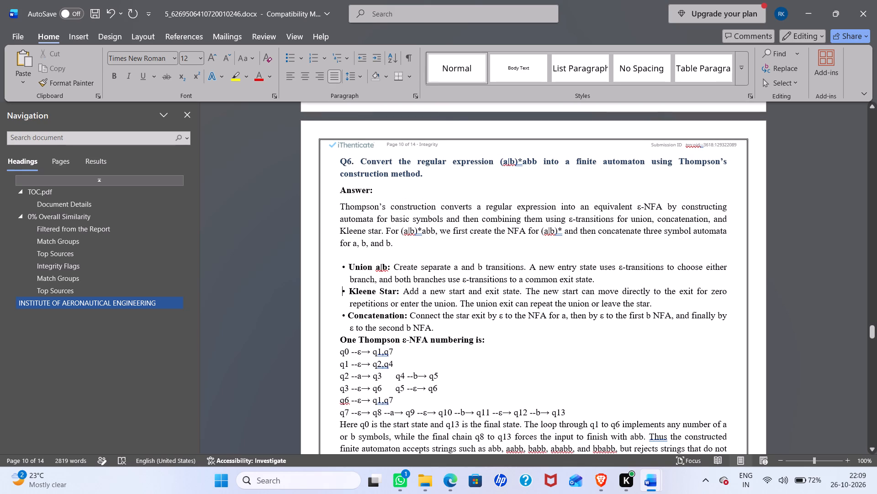
{"action": "key", "text": "Return"}
{"action": "key", "text": "Down"}
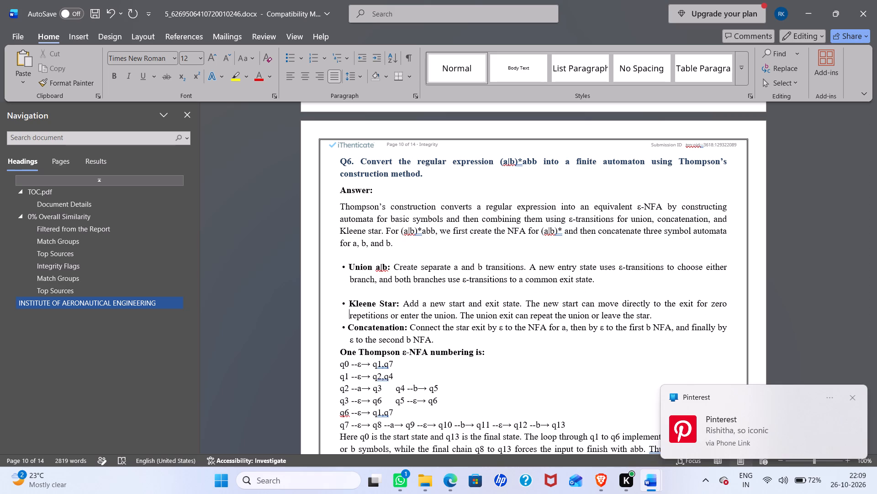
{"action": "key", "text": "Down"}
{"action": "key", "text": "Return"}
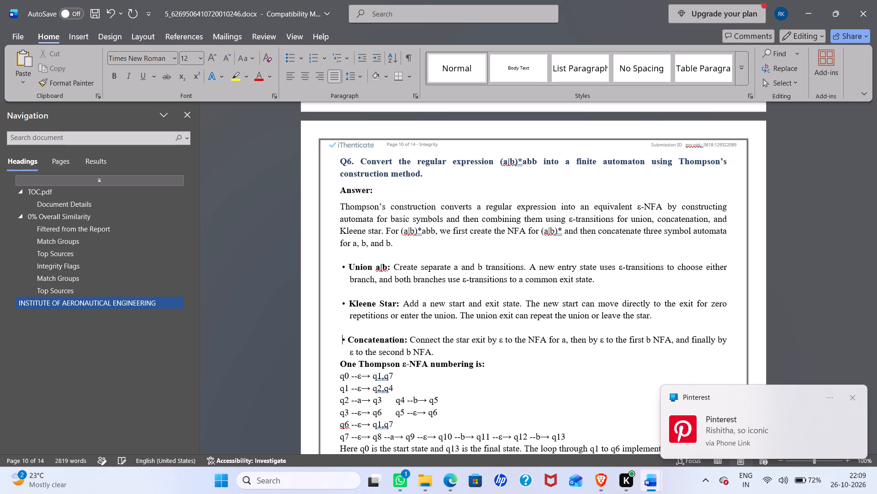
In Q6, insert blank lines above the Language Recognized bullet, the "Here q0 is the start state" paragraph and the "One Thompson ε-NFA numbering is:" line.
{"action": "scroll", "coordinate": [416, 303], "scroll_direction": "down", "scroll_amount": 1}
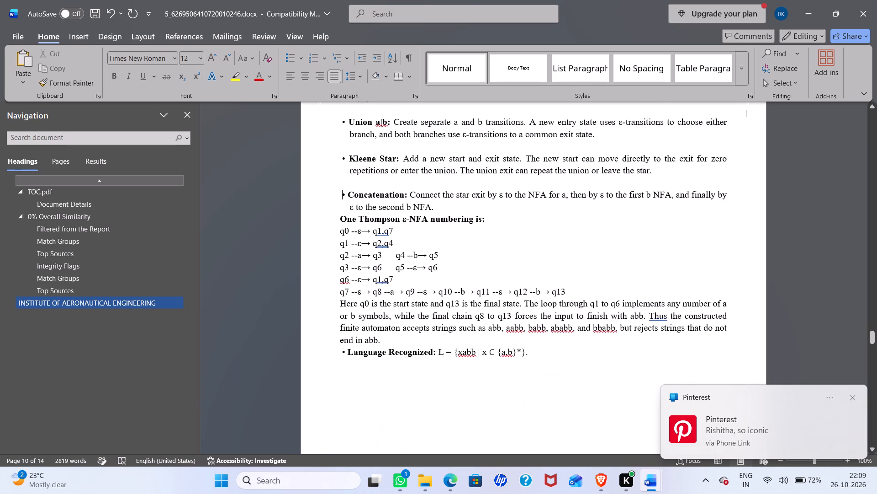
{"action": "left_click", "coordinate": [338, 330]}
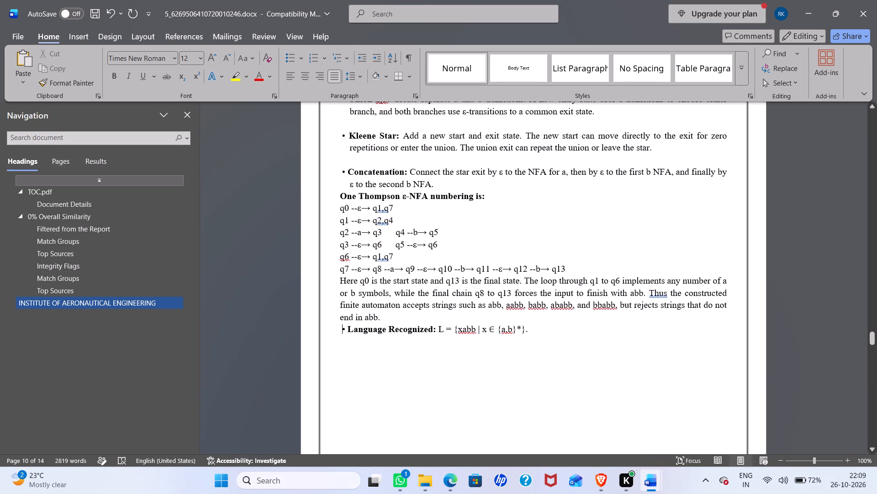
{"action": "key", "text": "Return"}
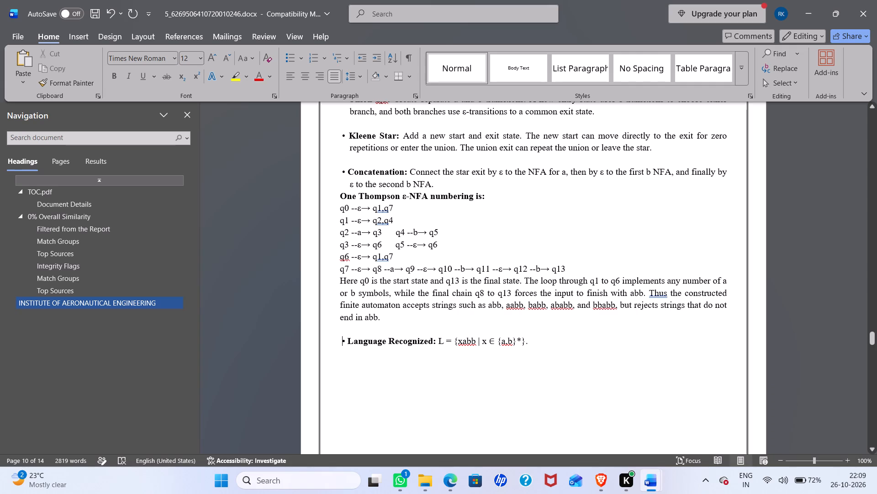
{"action": "left_click", "coordinate": [340, 280]}
{"action": "key", "text": "Return"}
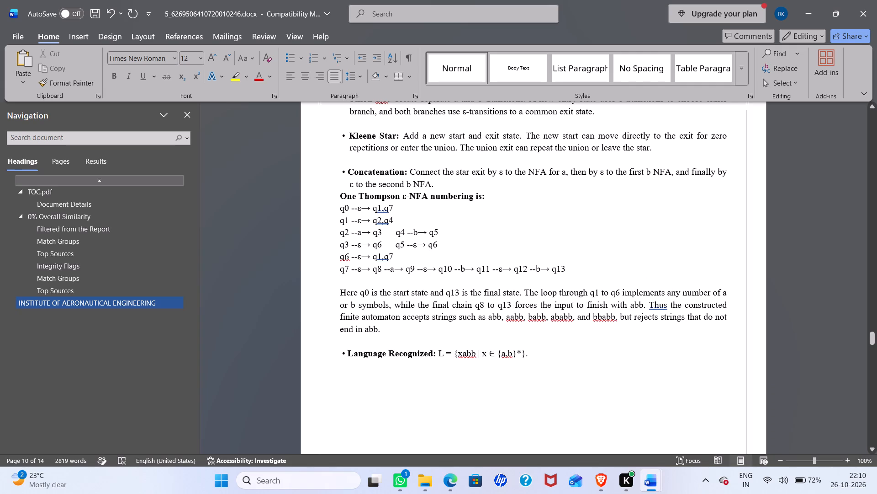
{"action": "scroll", "coordinate": [360, 277], "scroll_direction": "up", "scroll_amount": 1}
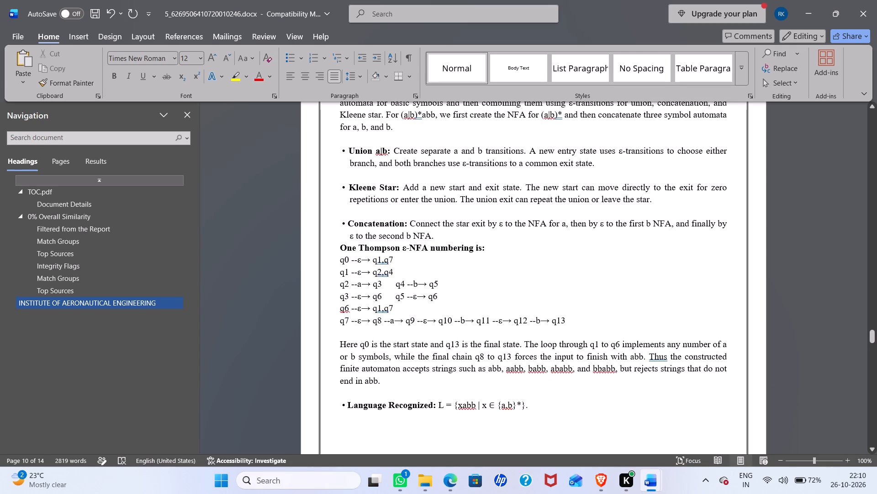
{"action": "left_click", "coordinate": [340, 247]}
{"action": "key", "text": "Return"}
Review the layout and spacing of the Q5 and Q6 answer pages.
{"action": "scroll", "coordinate": [391, 299], "scroll_direction": "down", "scroll_amount": 3}
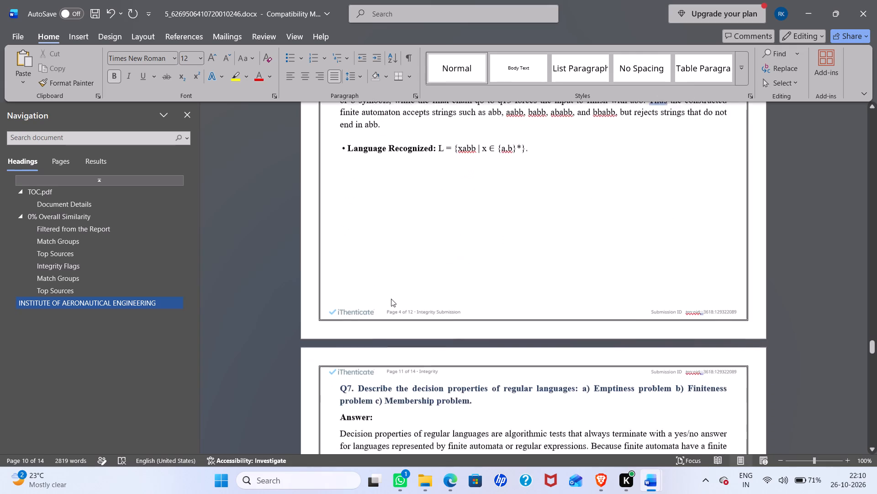
{"action": "scroll", "coordinate": [391, 299], "scroll_direction": "up", "scroll_amount": 5}
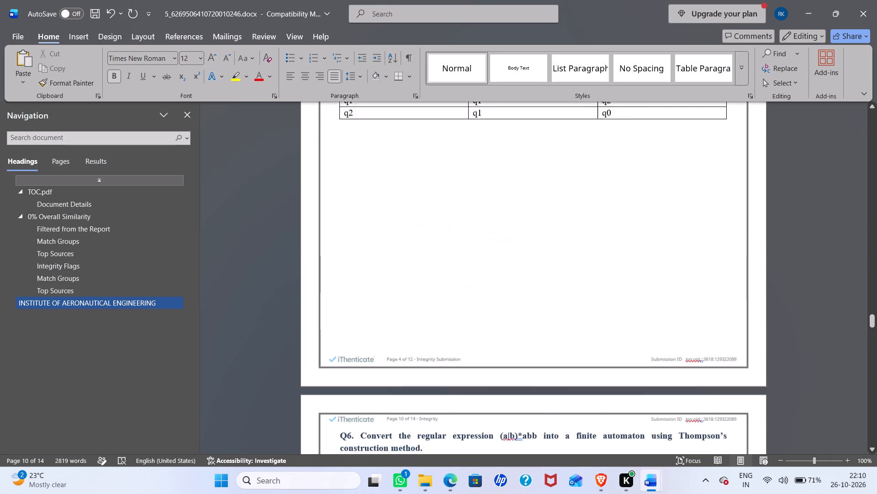
{"action": "scroll", "coordinate": [391, 299], "scroll_direction": "up", "scroll_amount": 3}
{"action": "scroll", "coordinate": [391, 299], "scroll_direction": "down", "scroll_amount": 1}
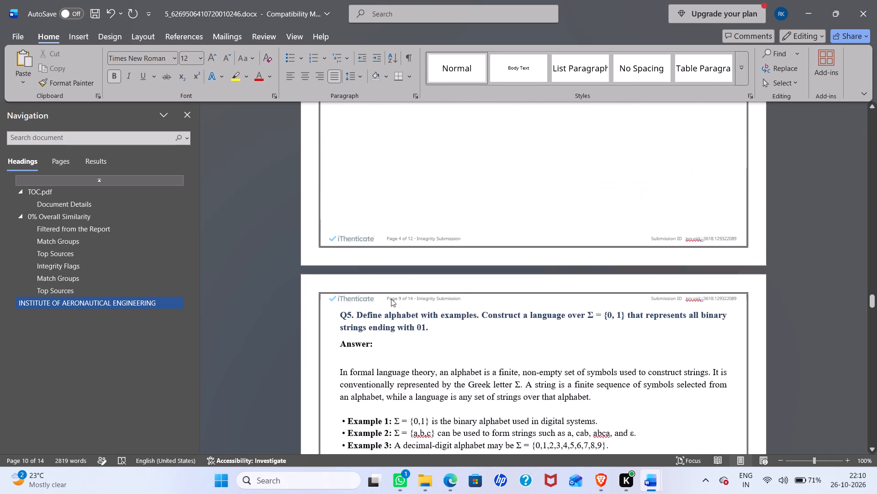
{"action": "scroll", "coordinate": [391, 299], "scroll_direction": "down", "scroll_amount": 1}
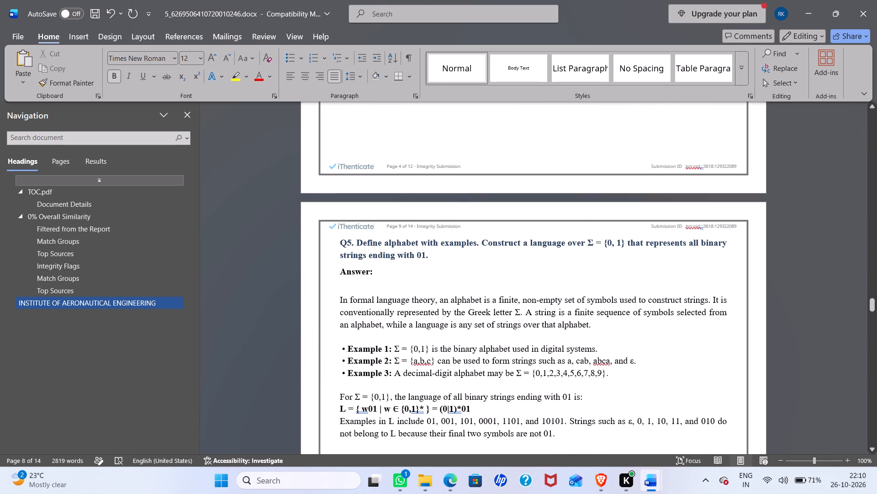
In the Q4 answer, insert a blank line above the Kleene star bullet and above the Concatenated ab bullet.
{"action": "scroll", "coordinate": [344, 358], "scroll_direction": "up", "scroll_amount": 3}
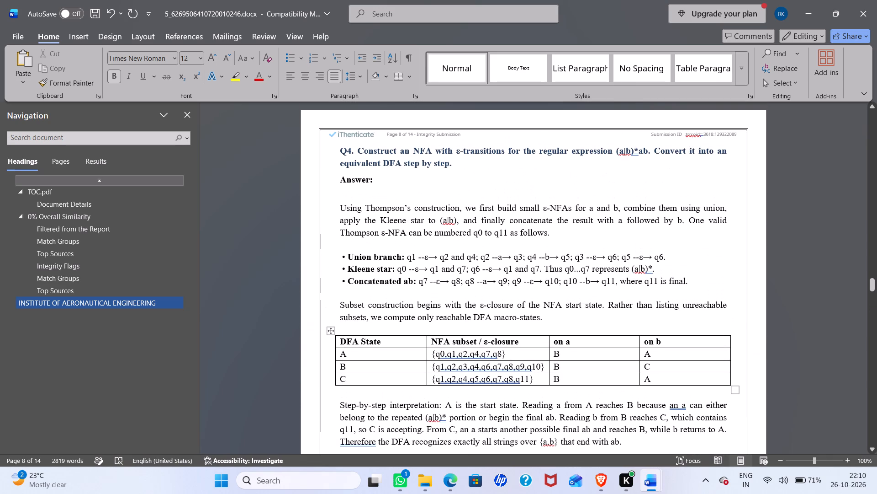
{"action": "left_click", "coordinate": [343, 267]}
{"action": "key", "text": "Return"}
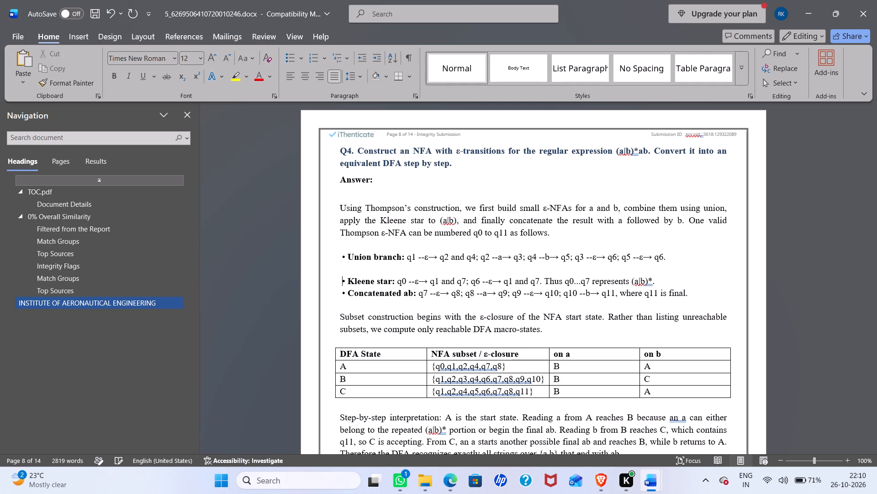
{"action": "key", "text": "Down"}
{"action": "key", "text": "Return"}
{"action": "scroll", "coordinate": [387, 316], "scroll_direction": "down", "scroll_amount": 2}
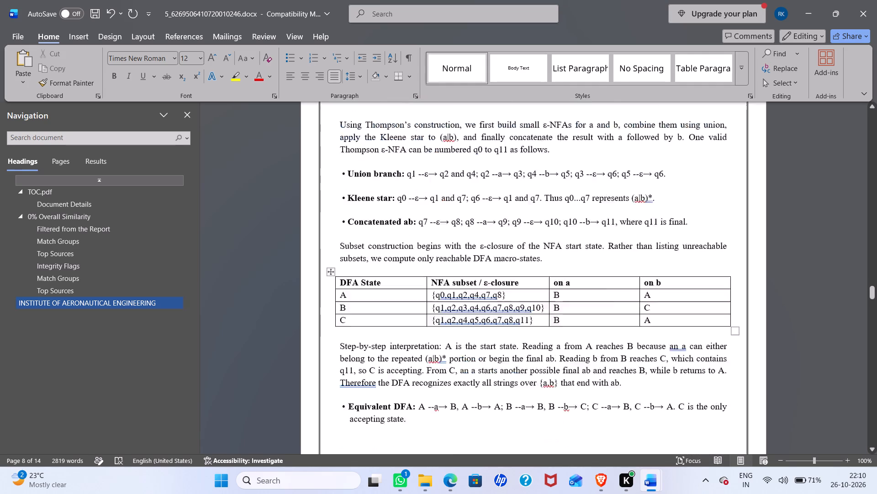
{"action": "scroll", "coordinate": [387, 316], "scroll_direction": "up", "scroll_amount": 1}
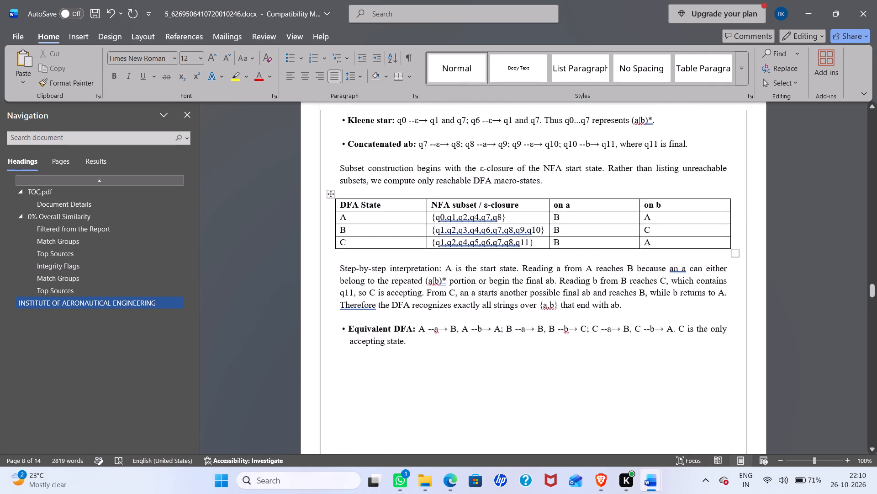
In the Q7 answer, insert a blank line above each of the Emptiness Problem, Finiteness Problem and Membership Problem bullets.
{"action": "scroll", "coordinate": [387, 316], "scroll_direction": "up", "scroll_amount": 1}
{"action": "scroll", "coordinate": [387, 316], "scroll_direction": "down", "scroll_amount": 2}
{"action": "scroll", "coordinate": [387, 316], "scroll_direction": "up", "scroll_amount": 1}
{"action": "scroll", "coordinate": [387, 316], "scroll_direction": "down", "scroll_amount": 4}
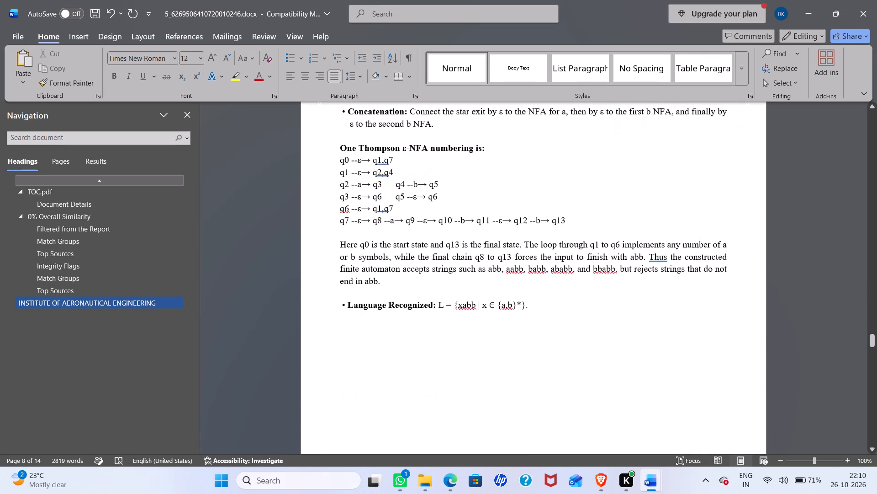
{"action": "scroll", "coordinate": [387, 316], "scroll_direction": "up", "scroll_amount": 1}
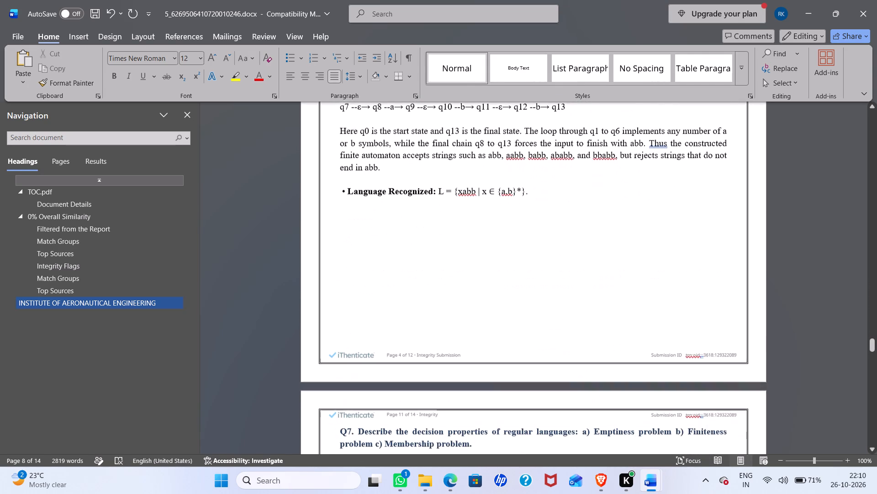
{"action": "scroll", "coordinate": [387, 316], "scroll_direction": "down", "scroll_amount": 3}
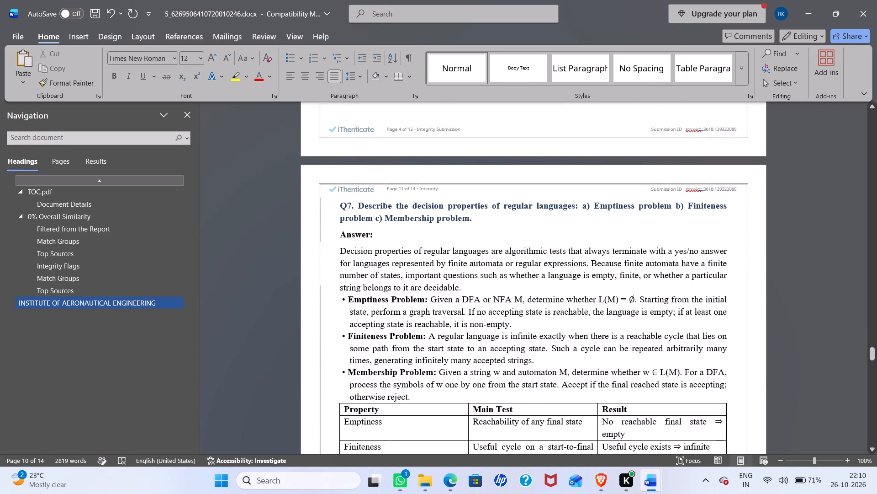
{"action": "left_click", "coordinate": [341, 299]}
{"action": "key", "text": "Return"}
{"action": "scroll", "coordinate": [341, 299], "scroll_direction": "right", "scroll_amount": 1}
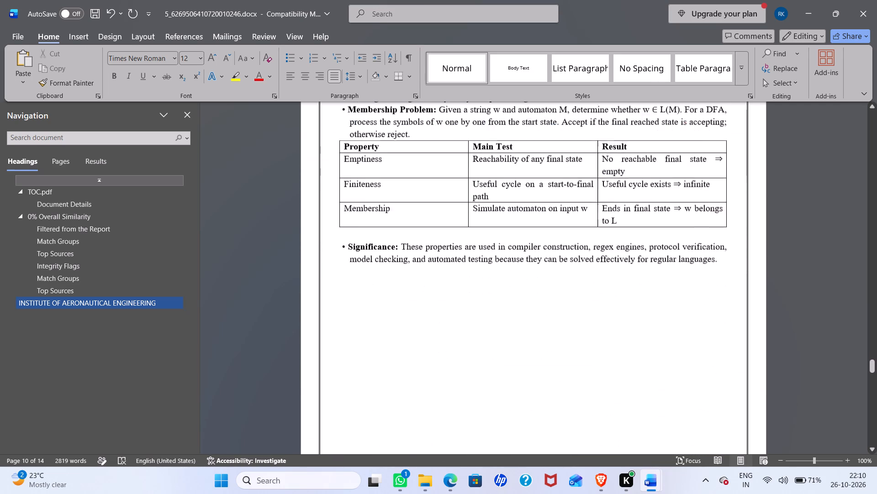
{"action": "scroll", "coordinate": [341, 299], "scroll_direction": "right", "scroll_amount": 1}
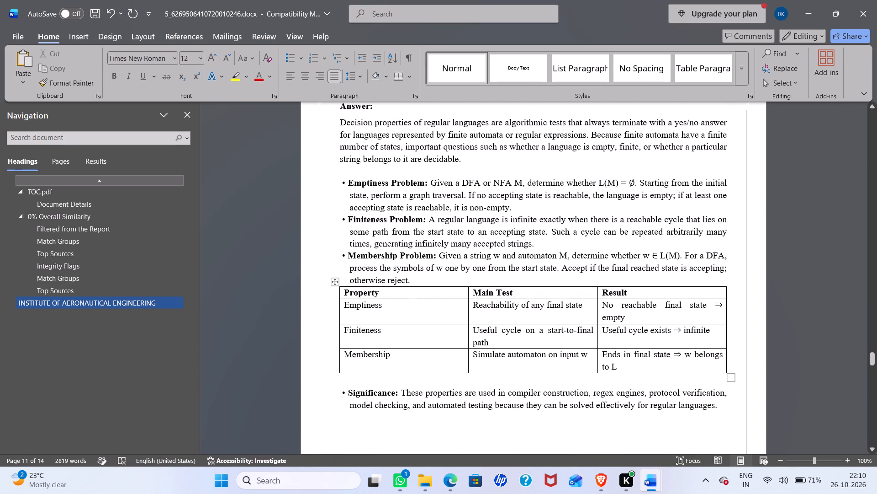
{"action": "left_click", "coordinate": [342, 216]}
{"action": "key", "text": "Return"}
{"action": "key", "text": "Down"}
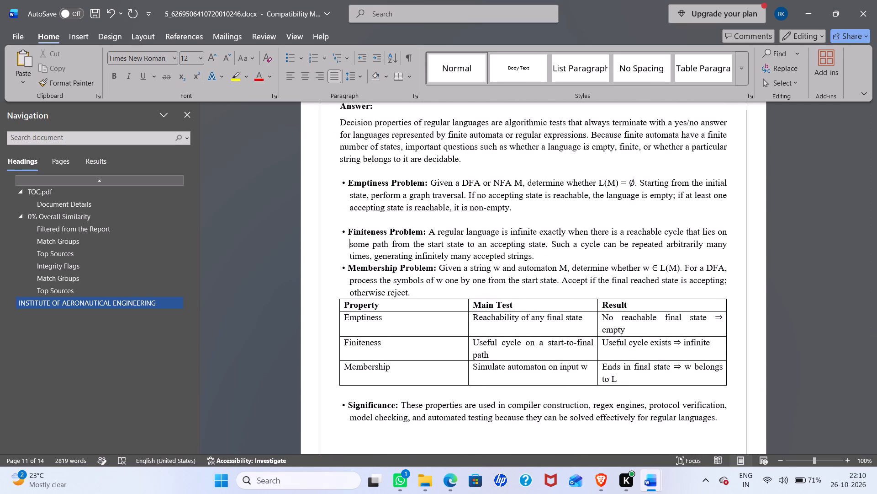
{"action": "key", "text": "Down"}
{"action": "key", "text": "Down"}
{"action": "key", "text": "Return"}
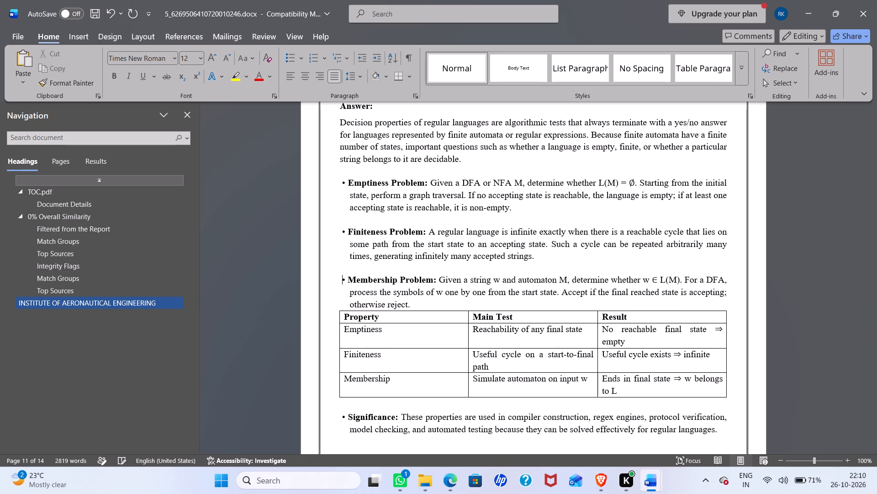
In Q7, insert a blank line between "Answer:" and the opening paragraph, and another between the Membership Problem bullet and the table.
{"action": "scroll", "coordinate": [369, 244], "scroll_direction": "right", "scroll_amount": 3}
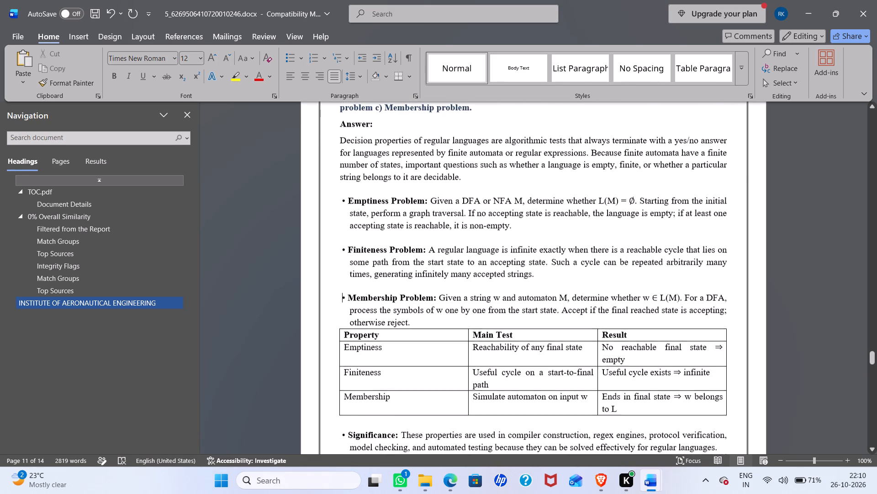
{"action": "scroll", "coordinate": [369, 244], "scroll_direction": "right", "scroll_amount": 1}
{"action": "left_click", "coordinate": [341, 223]}
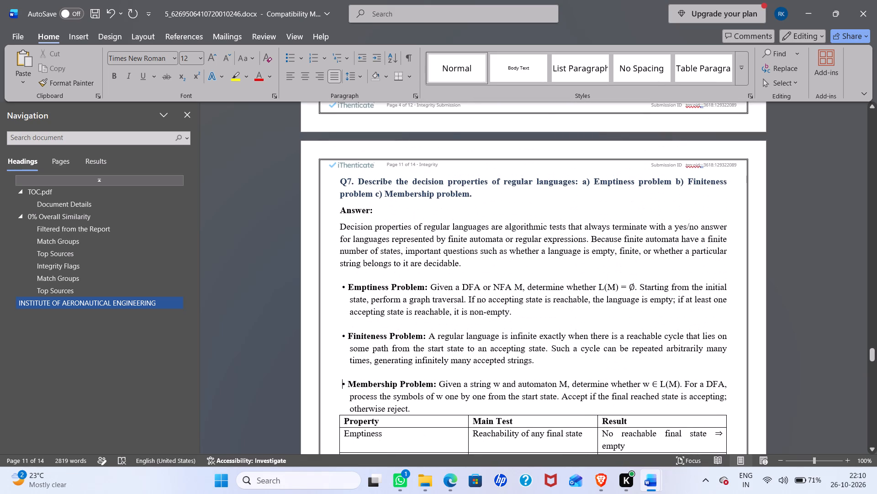
{"action": "key", "text": "Return"}
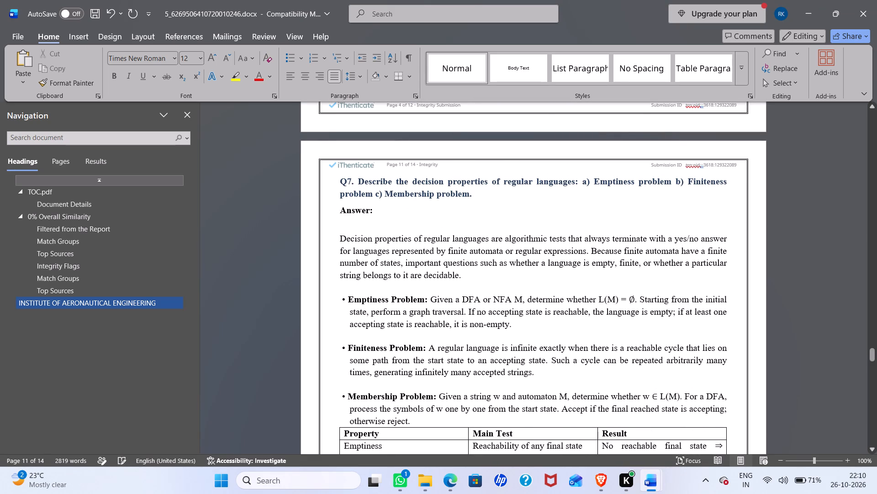
{"action": "scroll", "coordinate": [359, 246], "scroll_direction": "down", "scroll_amount": 2}
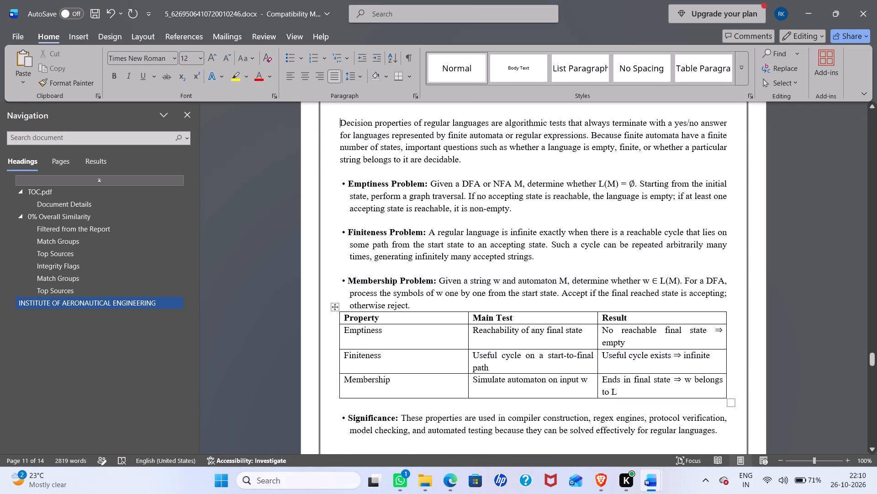
{"action": "left_click", "coordinate": [412, 303]}
{"action": "key", "text": "Return"}
In Q8, insert a blank line between "Answer:" and the paragraph starting "The language L is not regular".
{"action": "scroll", "coordinate": [415, 320], "scroll_direction": "down", "scroll_amount": 1}
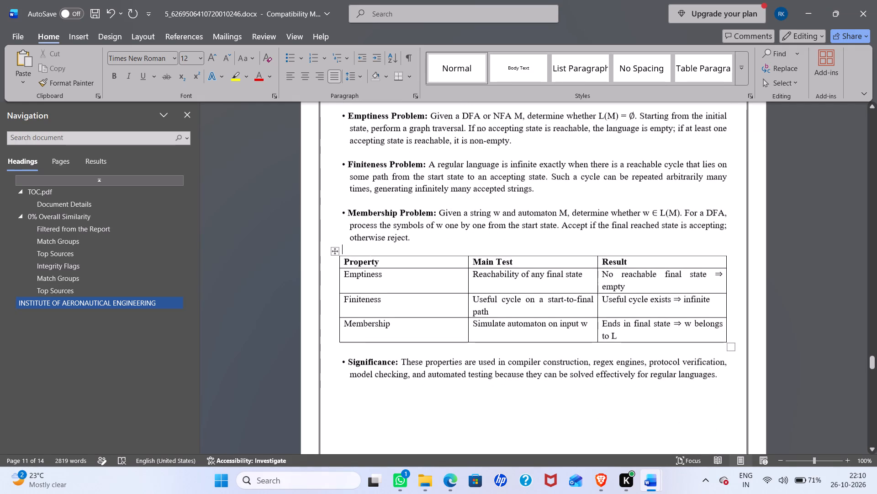
{"action": "scroll", "coordinate": [415, 320], "scroll_direction": "down", "scroll_amount": 3}
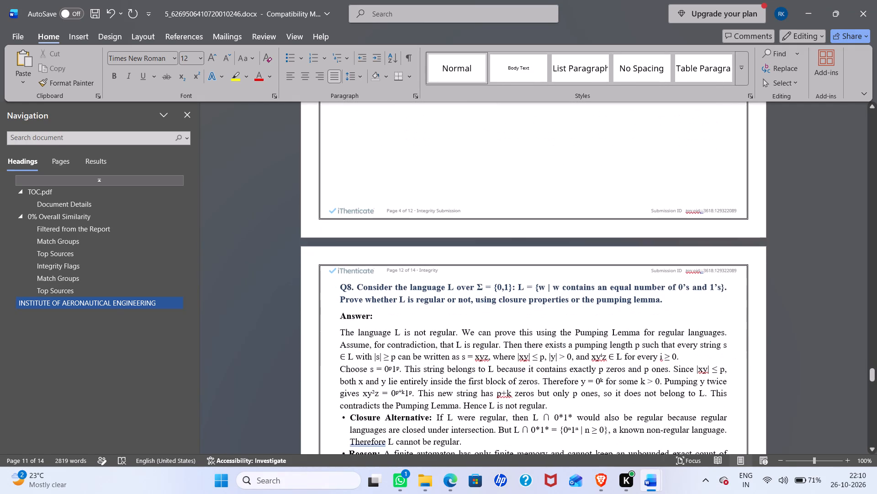
{"action": "left_click", "coordinate": [340, 329]}
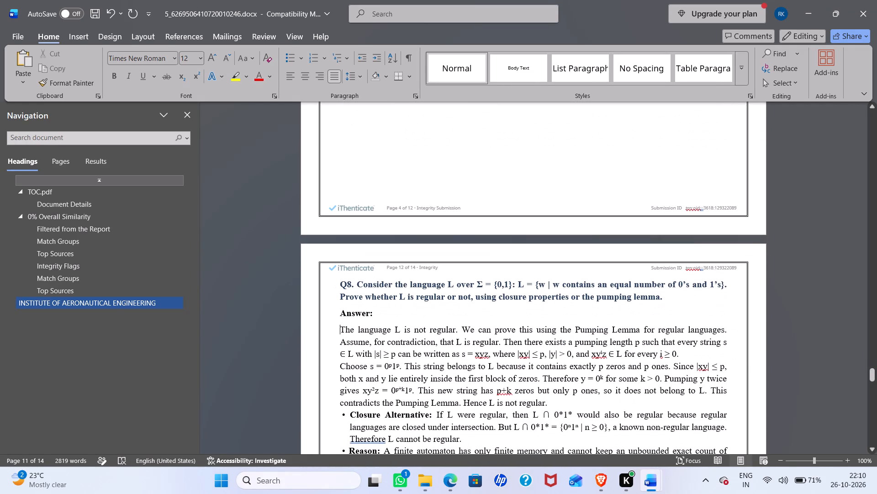
{"action": "key", "text": "Return"}
In the Q8 answer, insert a blank line above each of the Closure Alternative, Reason and Conclusion bullets.
{"action": "scroll", "coordinate": [386, 366], "scroll_direction": "down", "scroll_amount": 1}
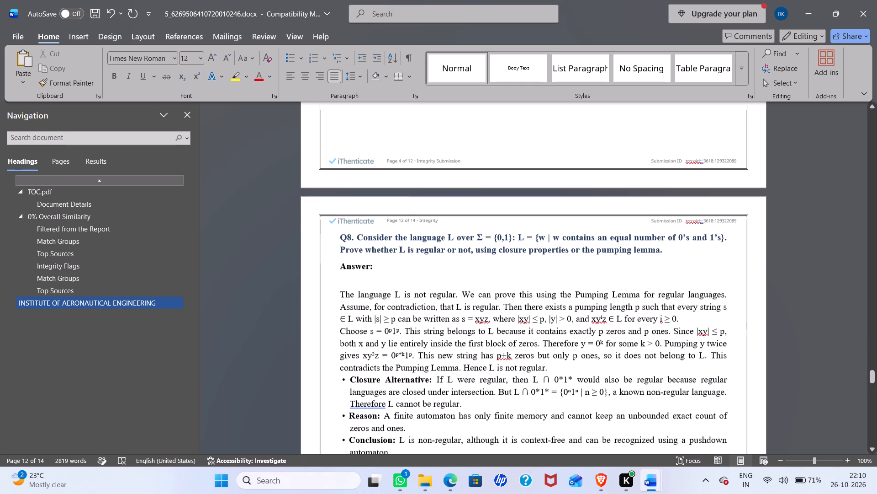
{"action": "left_click", "coordinate": [349, 381]}
{"action": "key", "text": "Left"}
{"action": "key", "text": "Left"}
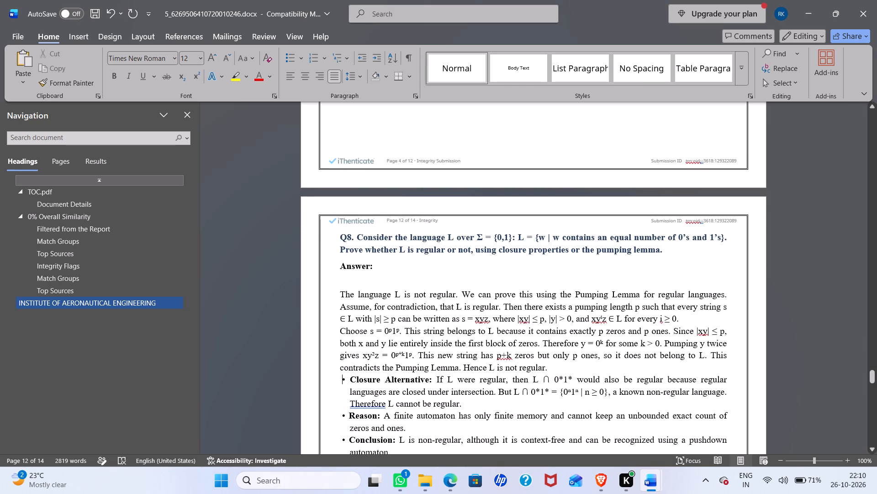
{"action": "key", "text": "Return"}
{"action": "key", "text": "Down"}
{"action": "key", "text": "Down"}
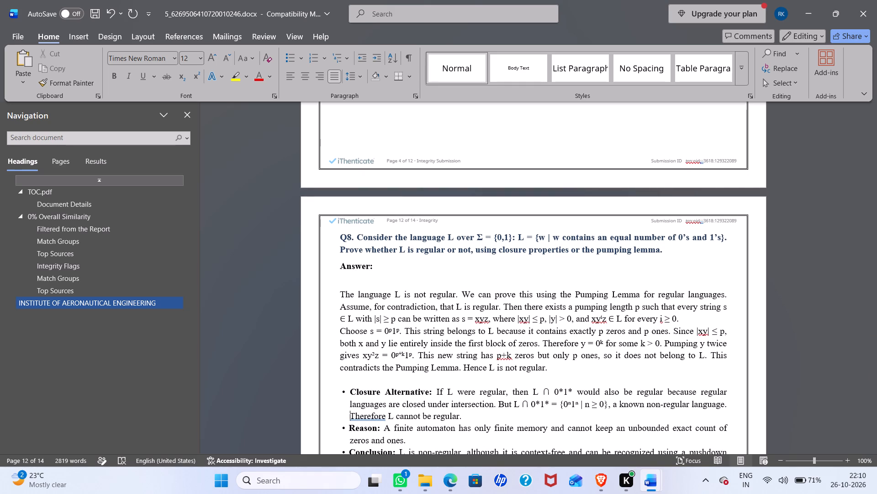
{"action": "key", "text": "Down"}
{"action": "key", "text": "Return"}
{"action": "scroll", "coordinate": [349, 381], "scroll_direction": "down", "scroll_amount": 2}
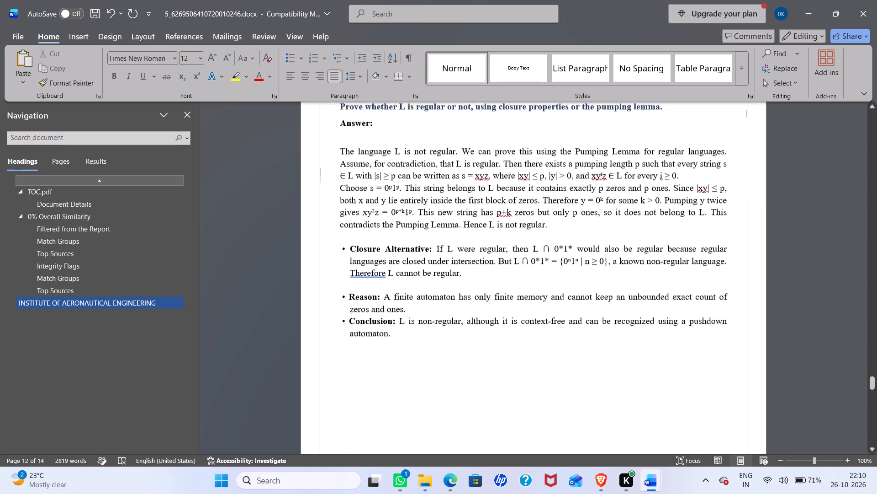
{"action": "key", "text": "Down"}
{"action": "key", "text": "Down"}
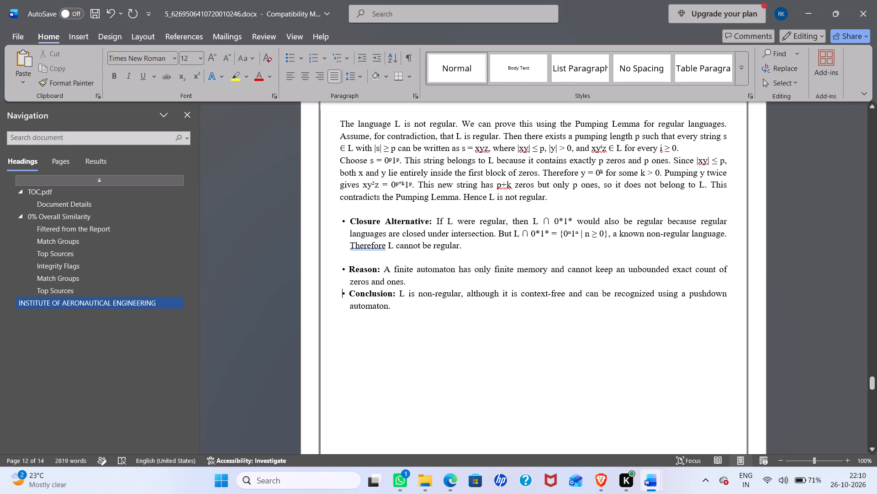
{"action": "key", "text": "Return"}
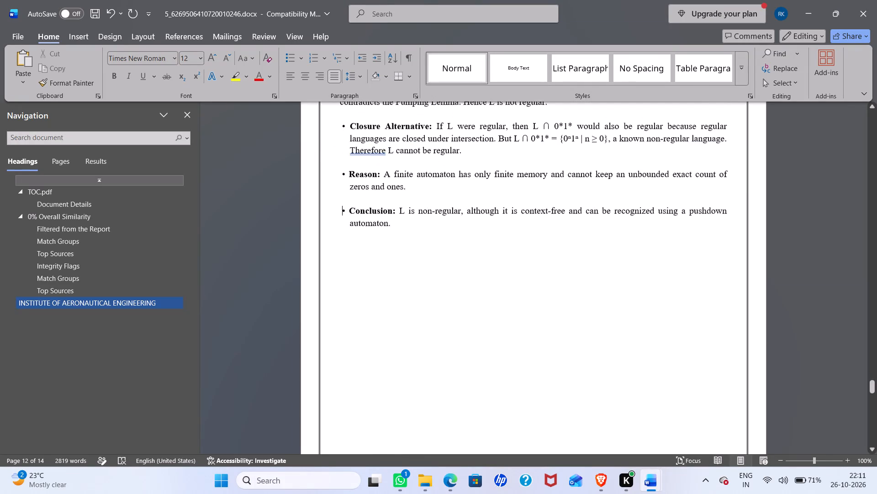
{"action": "scroll", "coordinate": [406, 382], "scroll_direction": "down", "scroll_amount": 1}
{"action": "scroll", "coordinate": [406, 382], "scroll_direction": "up", "scroll_amount": 1}
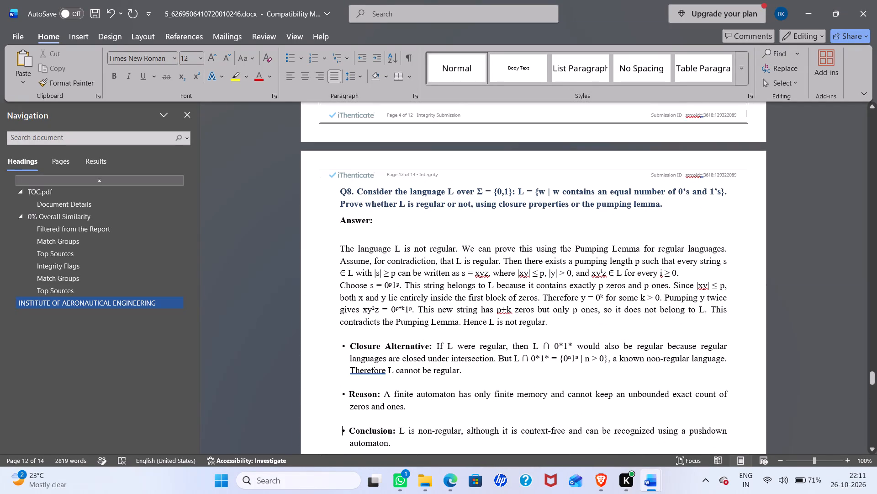
In the Q9 answer, insert a blank line above the L₁ ⊆ L₂ bullet and above the L₂ ⊆ L₁ bullet.
{"action": "scroll", "coordinate": [406, 382], "scroll_direction": "down", "scroll_amount": 5}
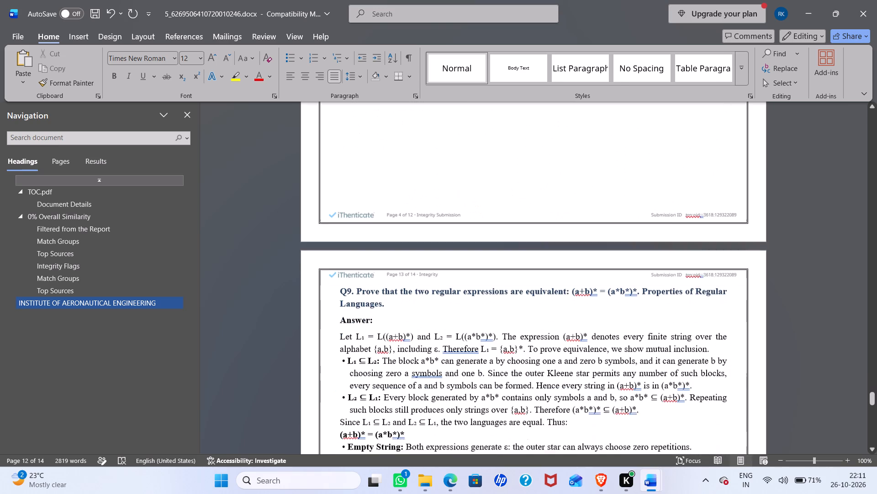
{"action": "scroll", "coordinate": [406, 382], "scroll_direction": "down", "scroll_amount": 1}
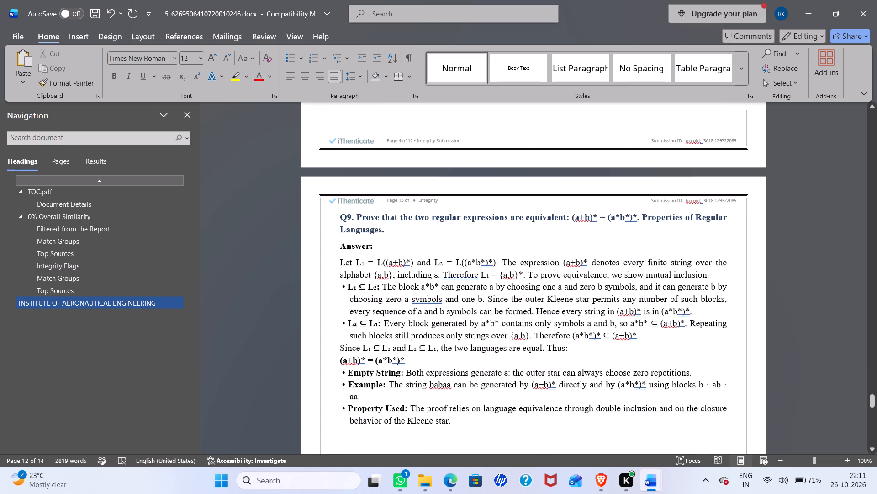
{"action": "left_click", "coordinate": [338, 287]}
{"action": "key", "text": "Return"}
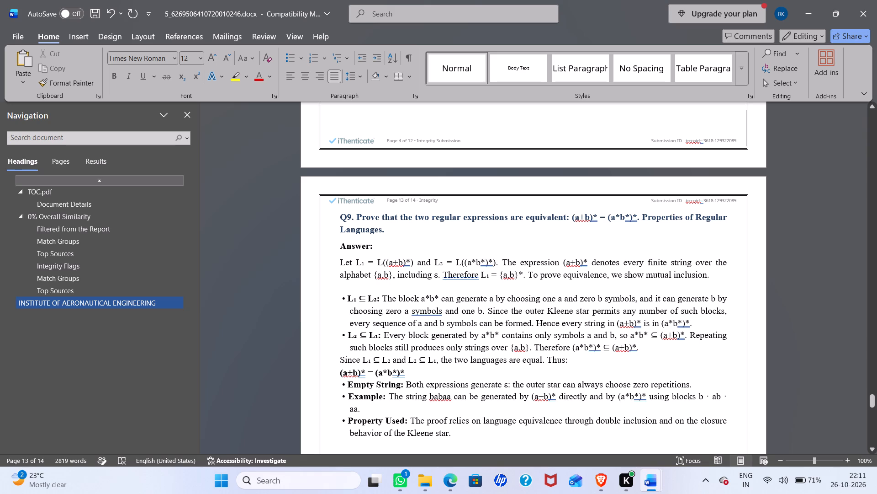
{"action": "left_click", "coordinate": [339, 336]}
{"action": "key", "text": "Return"}
{"action": "scroll", "coordinate": [398, 380], "scroll_direction": "down", "scroll_amount": 1}
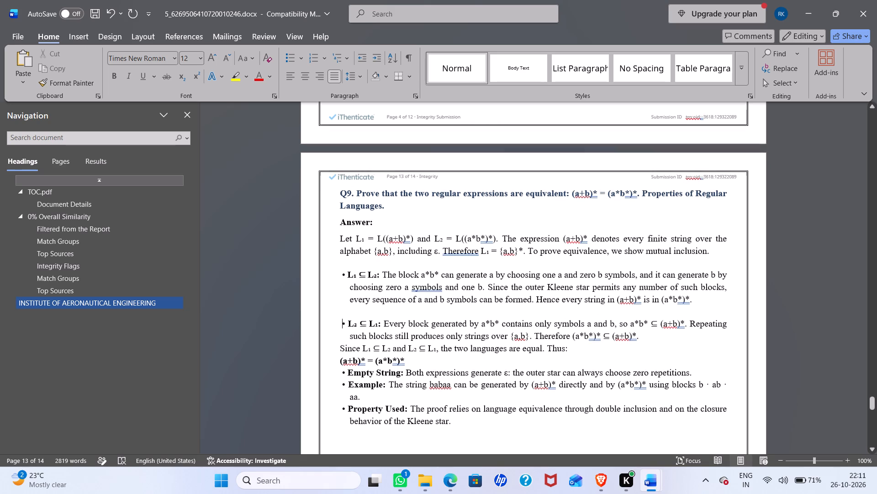
In Q9, insert blank lines above the "Since L₁ ⊆ L₂ and L₂ ⊆ L₁" line and above the bold (a+b)* = (a*b*)* line.
{"action": "scroll", "coordinate": [398, 380], "scroll_direction": "down", "scroll_amount": 1}
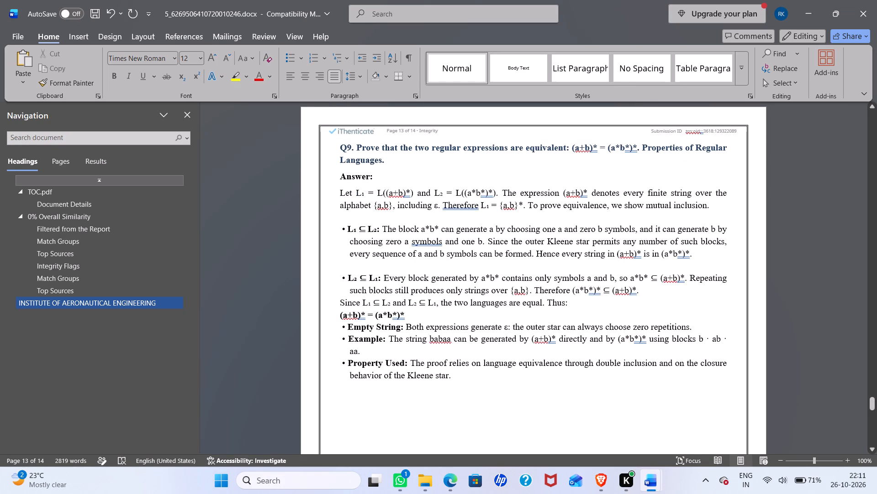
{"action": "left_click", "coordinate": [343, 300]}
{"action": "key", "text": "Left"}
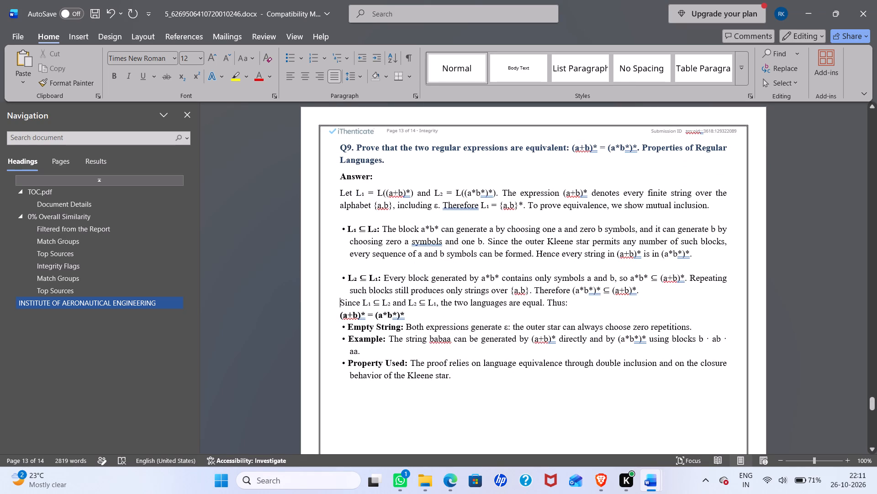
{"action": "key", "text": "Return"}
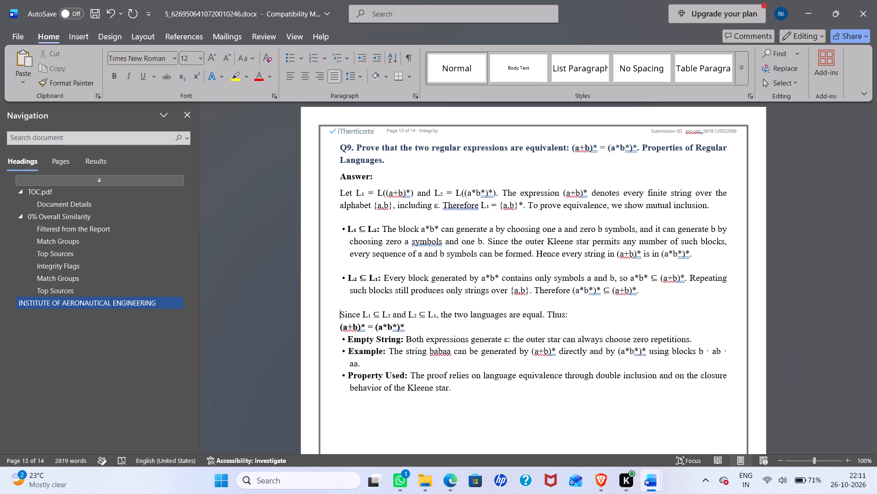
{"action": "key", "text": "Down"}
{"action": "key", "text": "Return"}
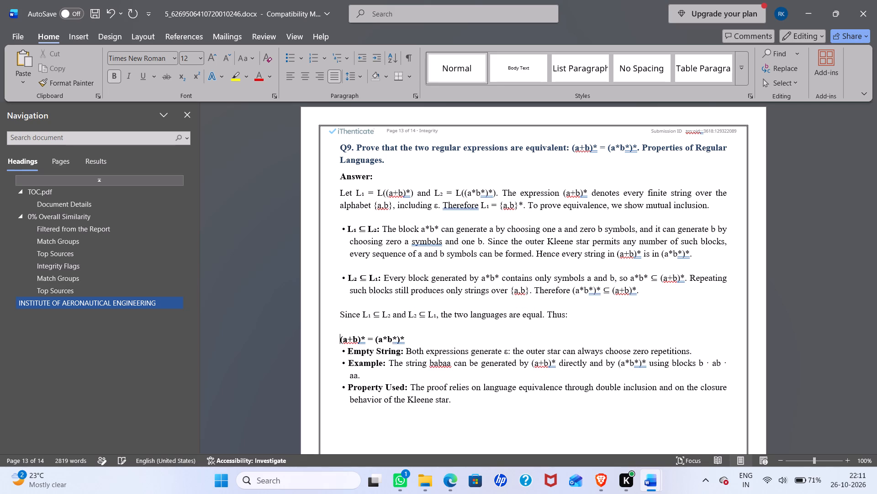
Indent the bold (a+b)* = (a*b*)* line in Q9 by eight tab stops, towards the middle of the page.
{"action": "key", "text": "Tab"}
{"action": "key", "text": "Tab"}
{"action": "key", "text": "Tab"}
{"action": "key", "text": "Tab"}
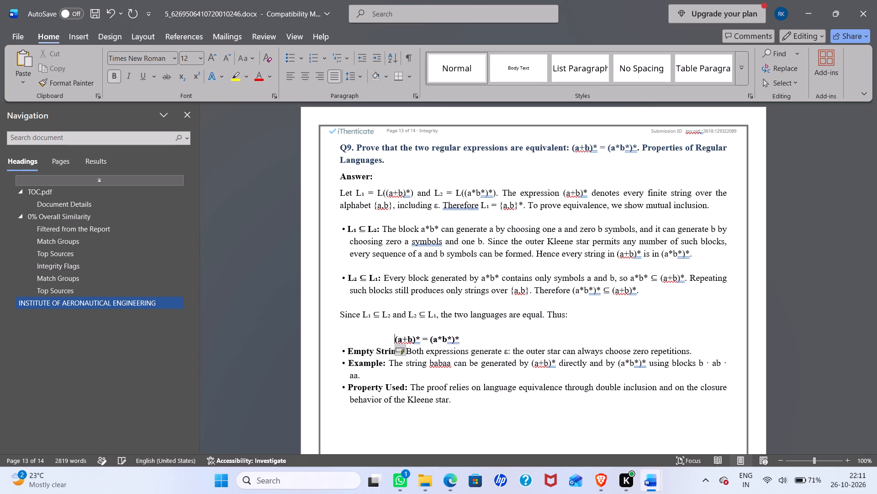
{"action": "key", "text": "Tab"}
{"action": "key", "text": "Tab"}
{"action": "key", "text": "Tab"}
{"action": "key", "text": "Tab"}
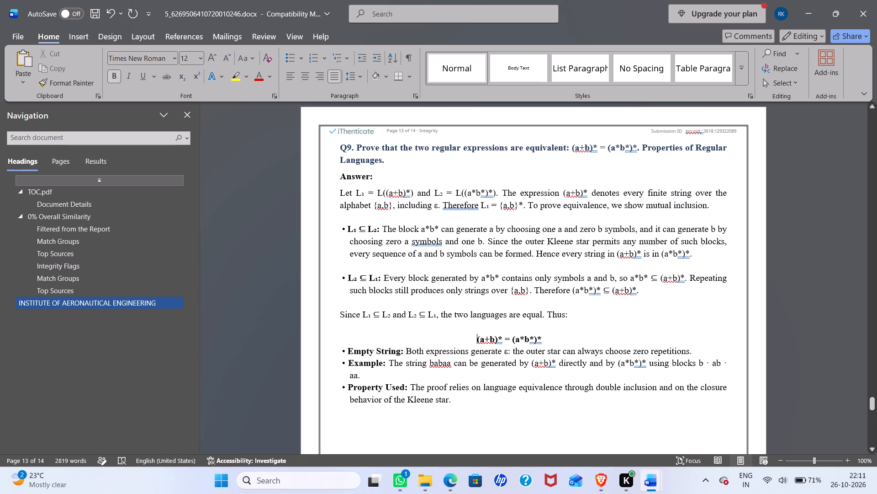
In the Q9 answer, insert a blank line above each of the Empty String, Example and Property Used bullets.
{"action": "left_click", "coordinate": [335, 349]}
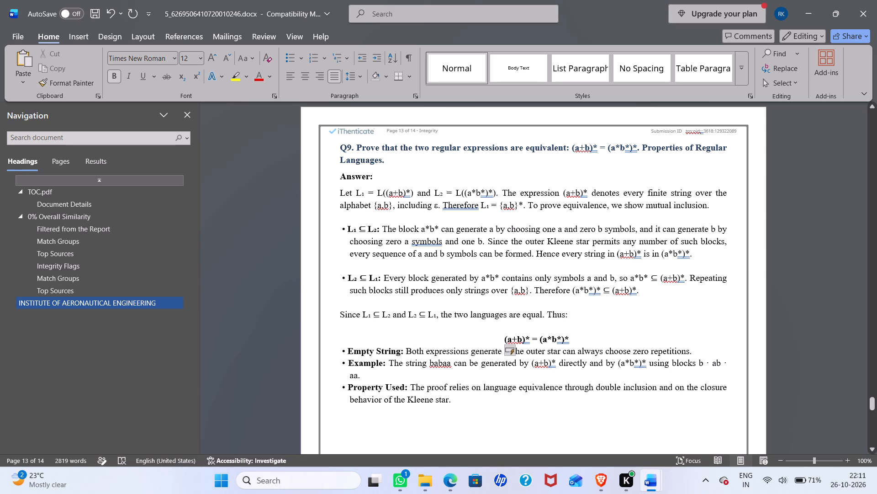
{"action": "key", "text": "Return"}
{"action": "key", "text": "Down"}
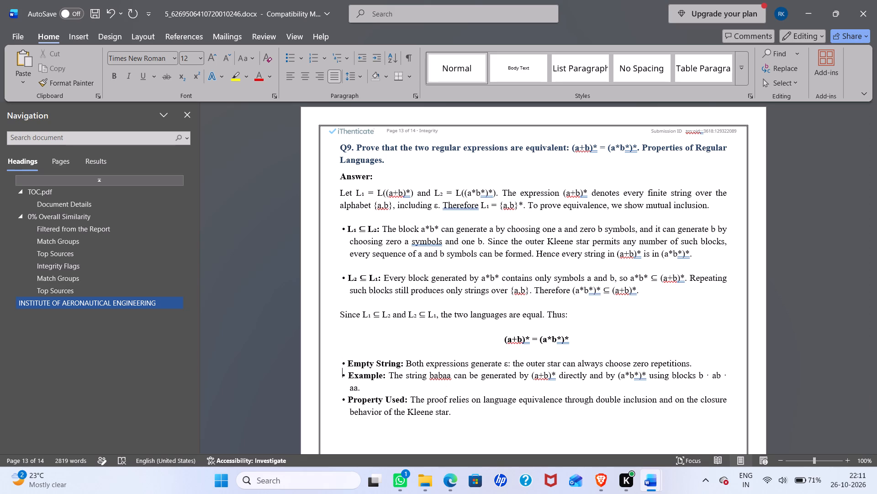
{"action": "key", "text": "Down"}
{"action": "key", "text": "Up"}
{"action": "key", "text": "Return"}
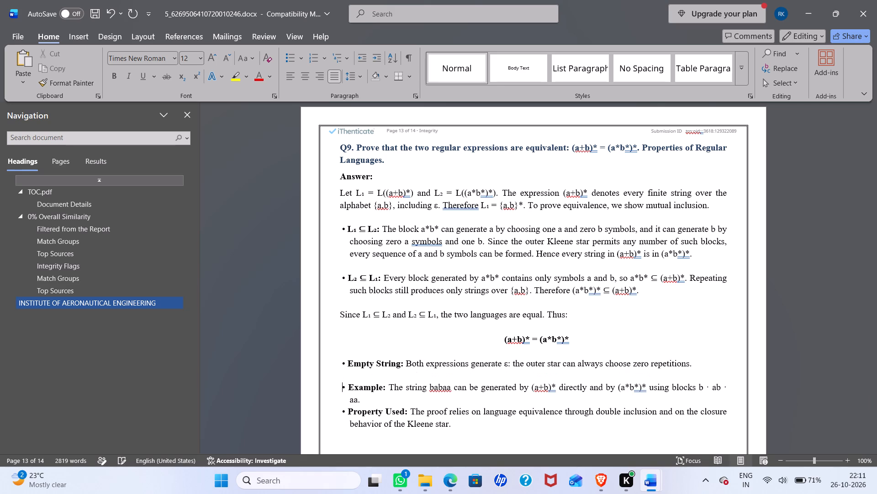
{"action": "key", "text": "Down"}
{"action": "key", "text": "Down"}
{"action": "key", "text": "Return"}
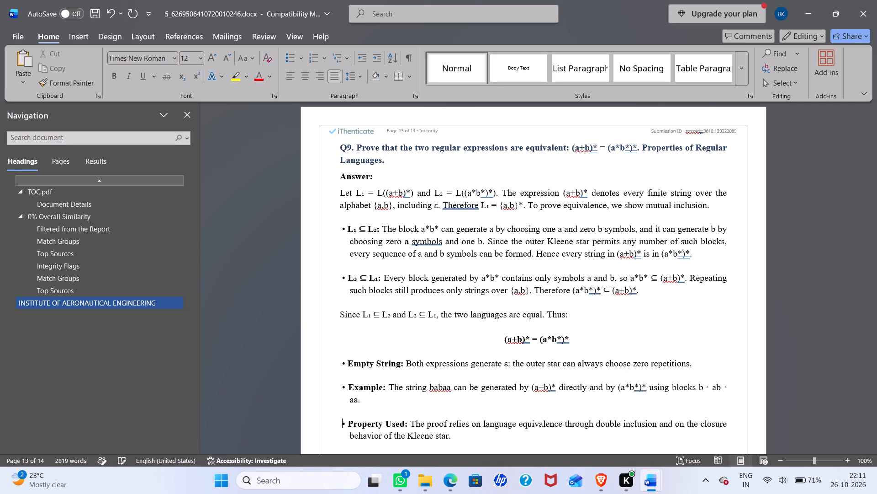
In the Q10 answer, insert a blank line above the Complementation bullet and above the Intersection via De Morgan bullet.
{"action": "scroll", "coordinate": [400, 368], "scroll_direction": "down", "scroll_amount": 3}
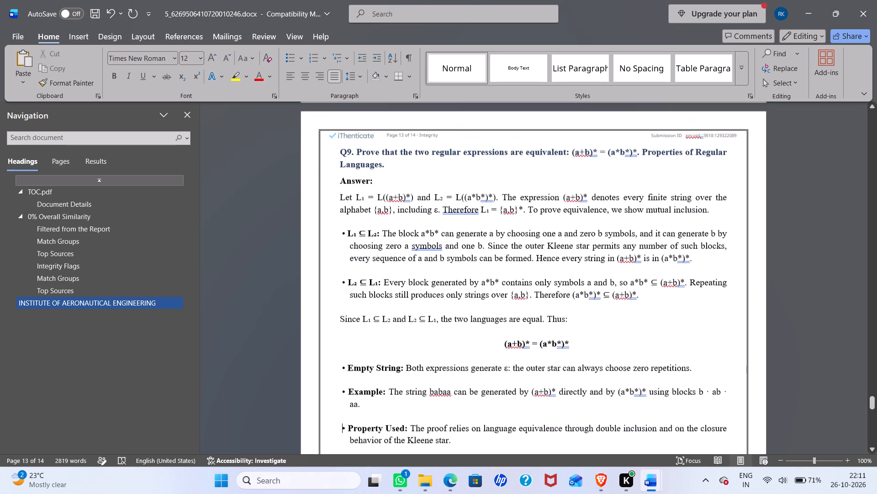
{"action": "scroll", "coordinate": [400, 368], "scroll_direction": "down", "scroll_amount": 4}
{"action": "scroll", "coordinate": [377, 314], "scroll_direction": "up", "scroll_amount": 1}
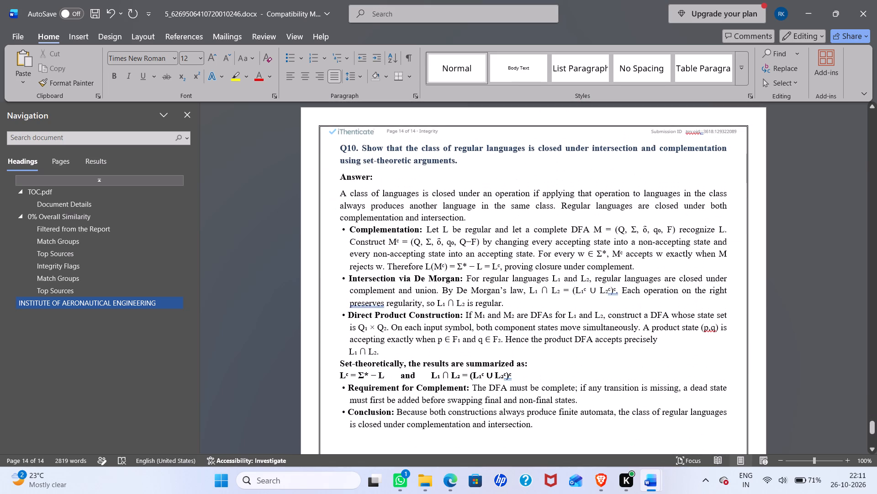
{"action": "left_click", "coordinate": [340, 231]}
{"action": "key", "text": "Return"}
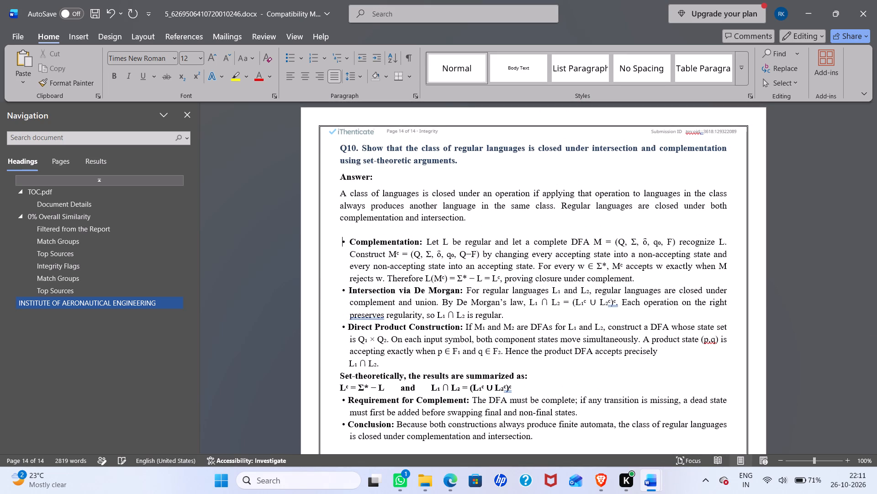
{"action": "left_click", "coordinate": [339, 289]}
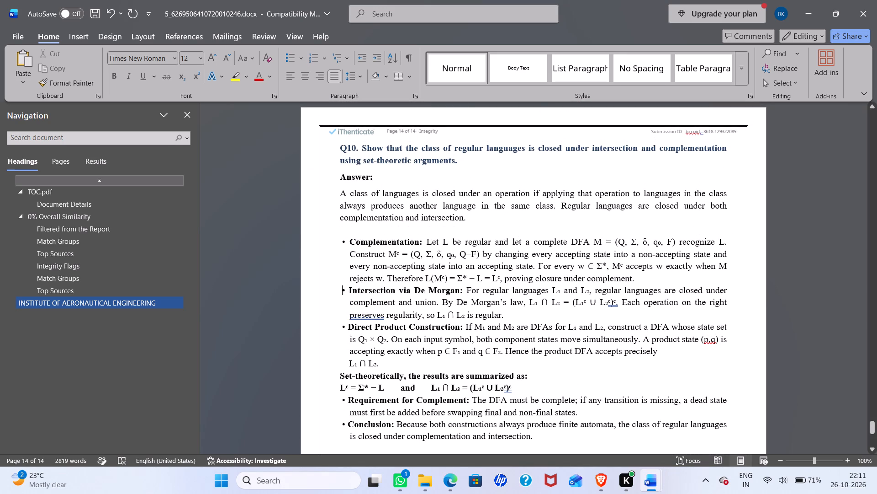
{"action": "key", "text": "Return"}
In Q10, insert blank lines above the opening answer paragraph, the Direct Product Construction bullet and the bold "Set-theoretically, the results are summarized as:" line.
{"action": "left_click", "coordinate": [338, 189]}
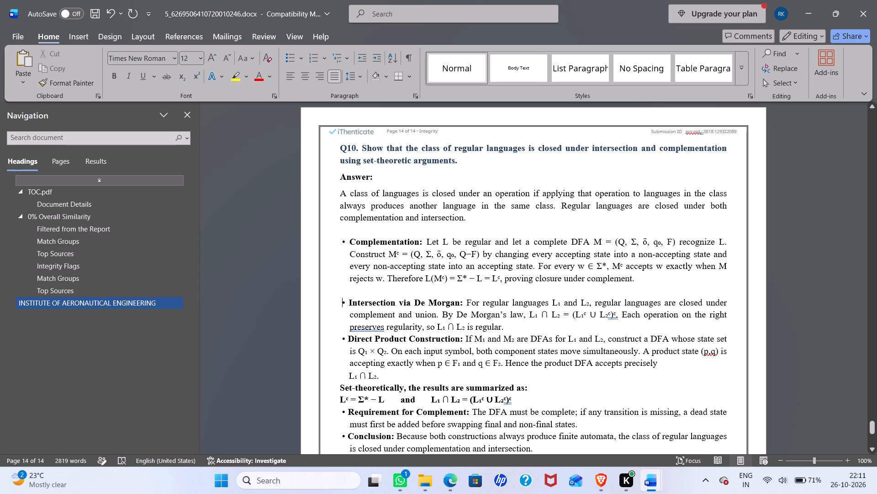
{"action": "key", "text": "Return"}
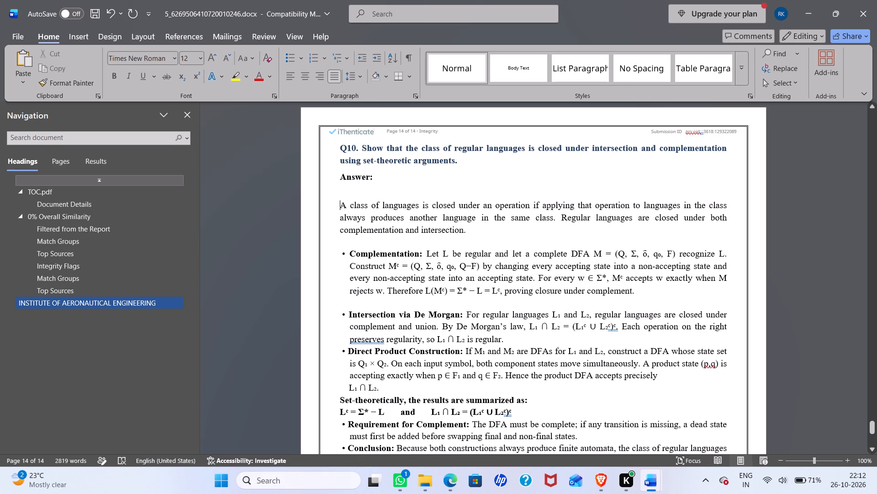
{"action": "left_click", "coordinate": [341, 352]}
{"action": "key", "text": "Return"}
{"action": "scroll", "coordinate": [380, 396], "scroll_direction": "down", "scroll_amount": 1}
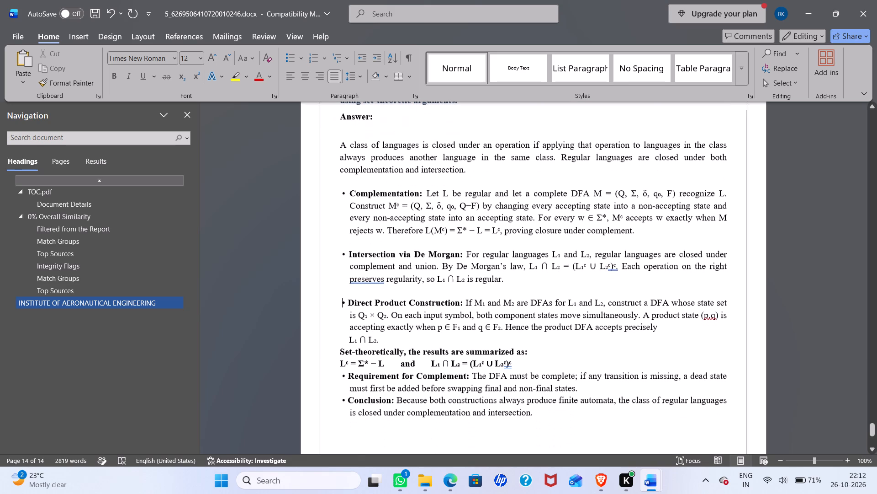
{"action": "left_click", "coordinate": [339, 353]}
{"action": "key", "text": "Return"}
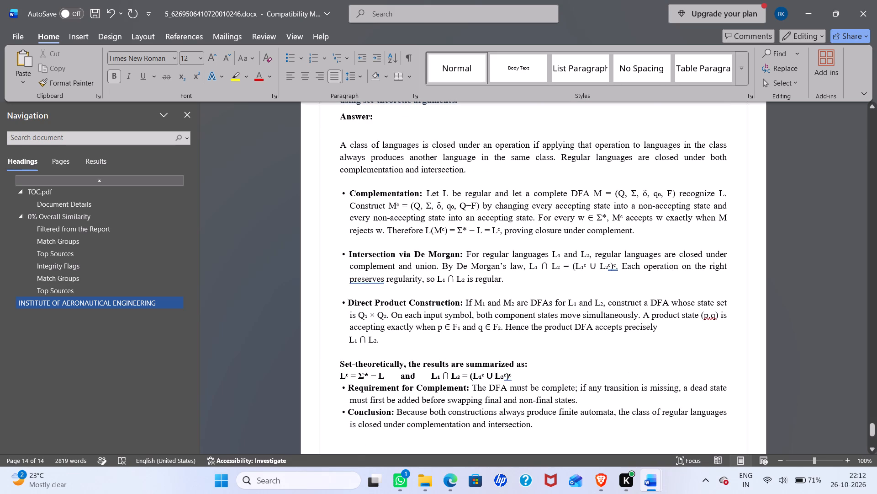
Indent the bold Lᶜ = Σ* − L formula line in Q10 by six tab stops, towards the middle of the page.
{"action": "left_click", "coordinate": [339, 376]}
{"action": "key", "text": "Tab"}
{"action": "key", "text": "Tab"}
{"action": "key", "text": "Tab"}
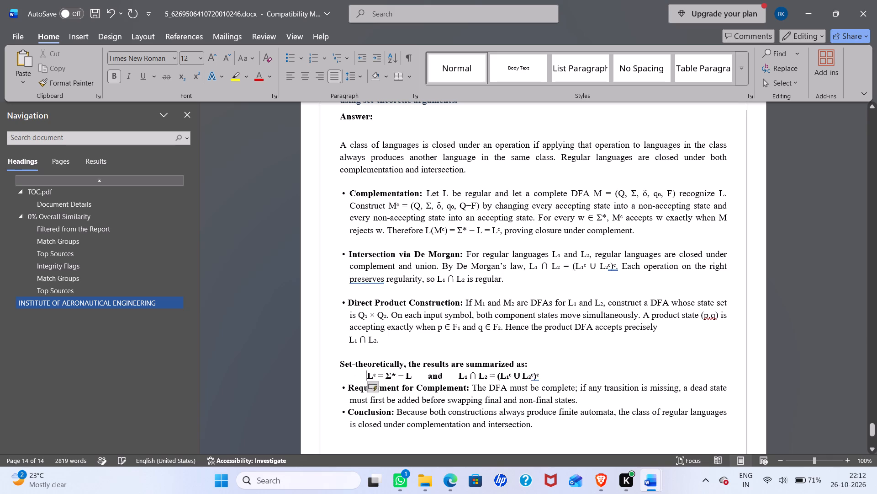
{"action": "key", "text": "Tab"}
{"action": "key", "text": "Tab"}
{"action": "key", "text": "Tab"}
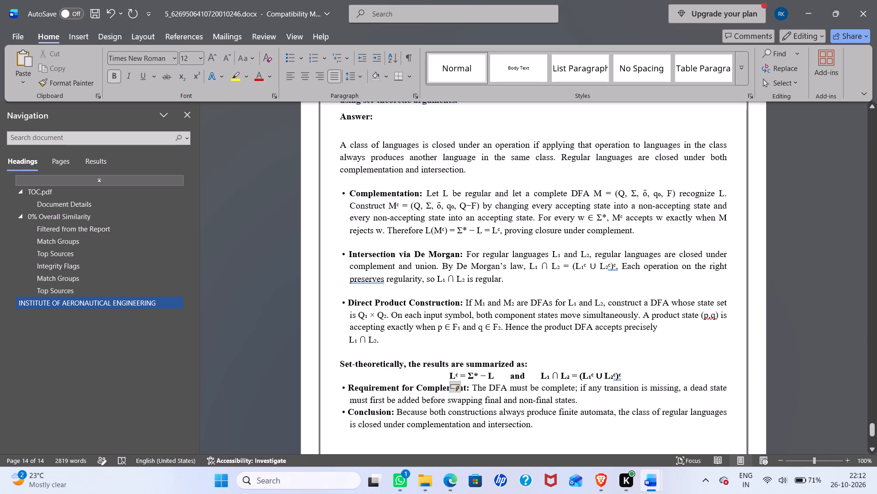
In Q10, insert a blank line above the Requirement for Complement bullet and above the Conclusion bullet.
{"action": "left_click", "coordinate": [338, 391]}
{"action": "key", "text": "Return"}
{"action": "key", "text": "Down"}
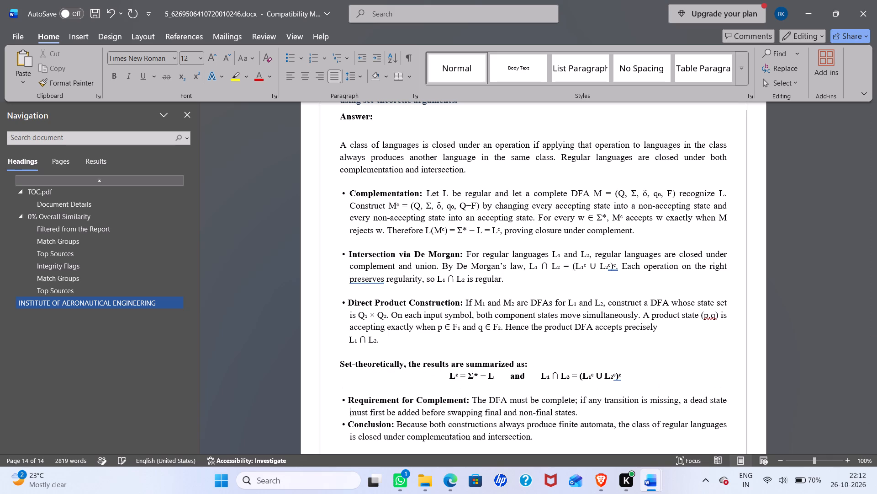
{"action": "key", "text": "Down"}
{"action": "key", "text": "Return"}
Review the whole report from the last answer back to the first page, checking the spacing, the student details table and the cover pages.
{"action": "scroll", "coordinate": [399, 391], "scroll_direction": "down", "scroll_amount": 2}
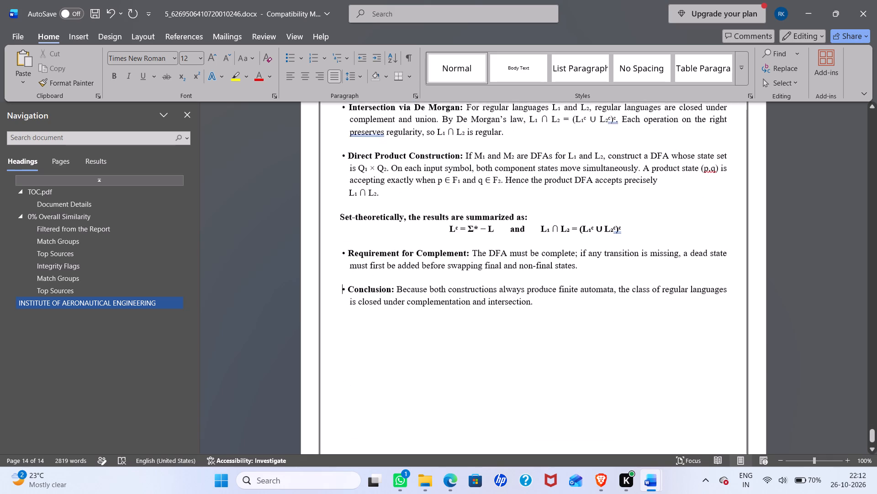
{"action": "scroll", "coordinate": [399, 391], "scroll_direction": "down", "scroll_amount": 2}
{"action": "scroll", "coordinate": [399, 391], "scroll_direction": "up", "scroll_amount": 7}
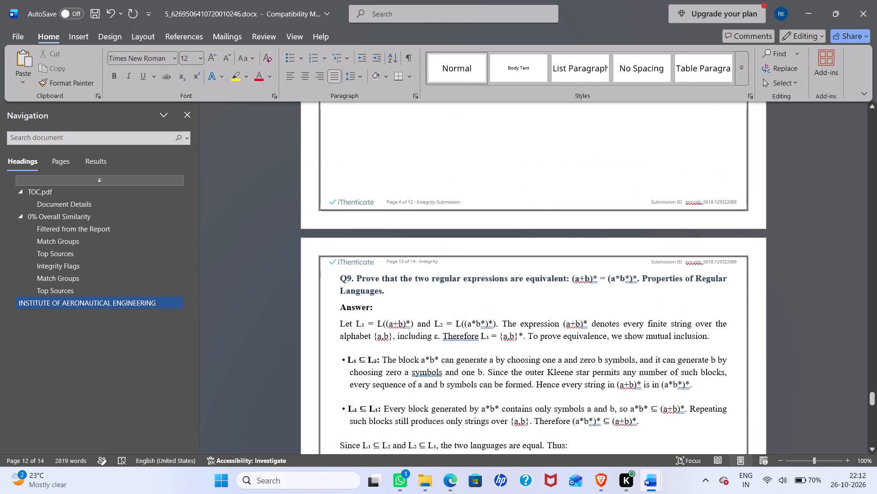
{"action": "scroll", "coordinate": [380, 323], "scroll_direction": "up", "scroll_amount": 6}
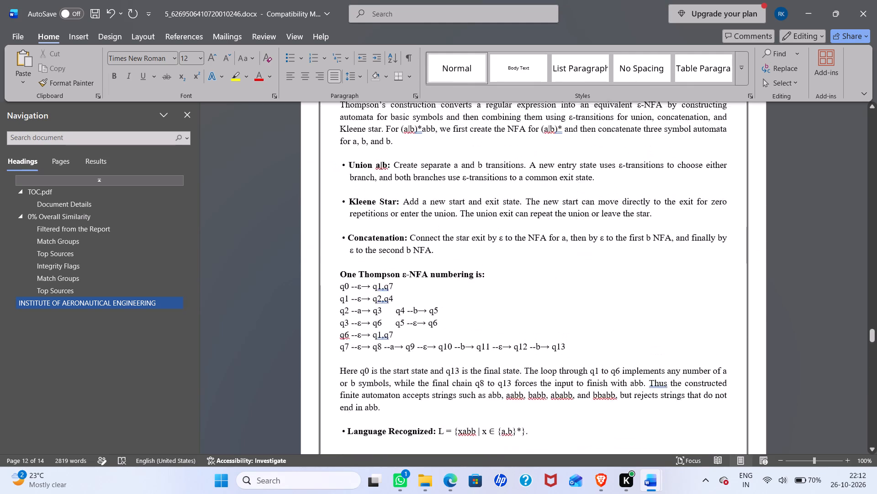
{"action": "scroll", "coordinate": [380, 323], "scroll_direction": "up", "scroll_amount": 7}
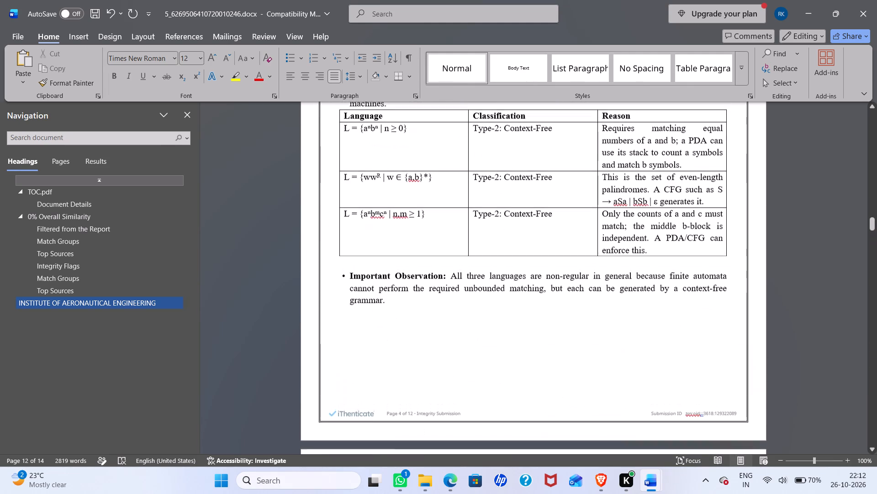
{"action": "scroll", "coordinate": [380, 323], "scroll_direction": "up", "scroll_amount": 4}
{"action": "scroll", "coordinate": [380, 323], "scroll_direction": "down", "scroll_amount": 1}
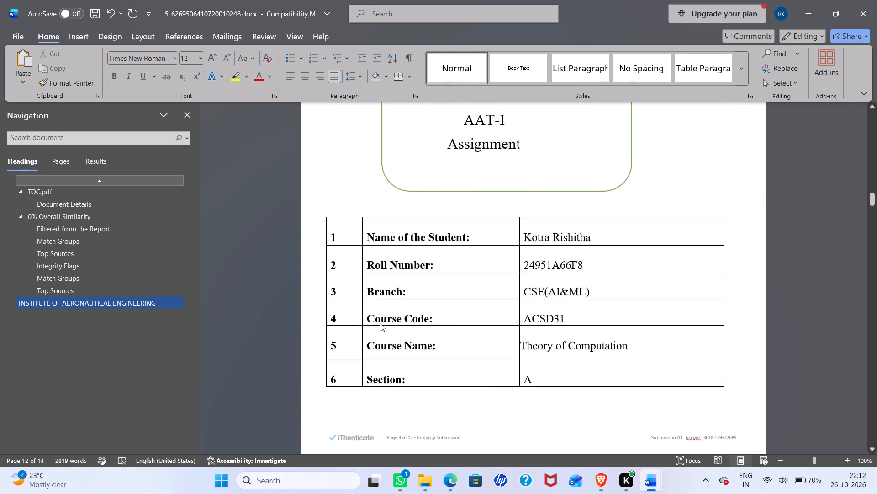
{"action": "scroll", "coordinate": [380, 323], "scroll_direction": "down", "scroll_amount": 1}
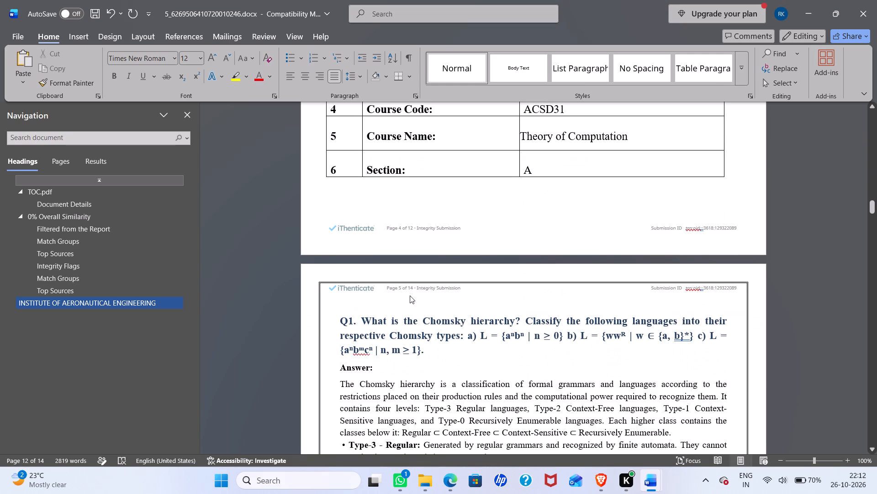
{"action": "scroll", "coordinate": [410, 295], "scroll_direction": "up", "scroll_amount": 3}
{"action": "scroll", "coordinate": [410, 295], "scroll_direction": "down", "scroll_amount": 1}
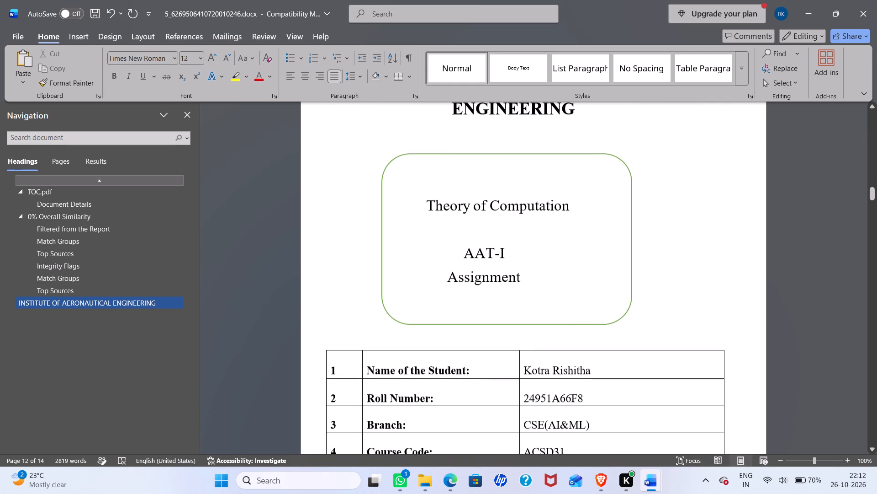
{"action": "scroll", "coordinate": [410, 295], "scroll_direction": "down", "scroll_amount": 1}
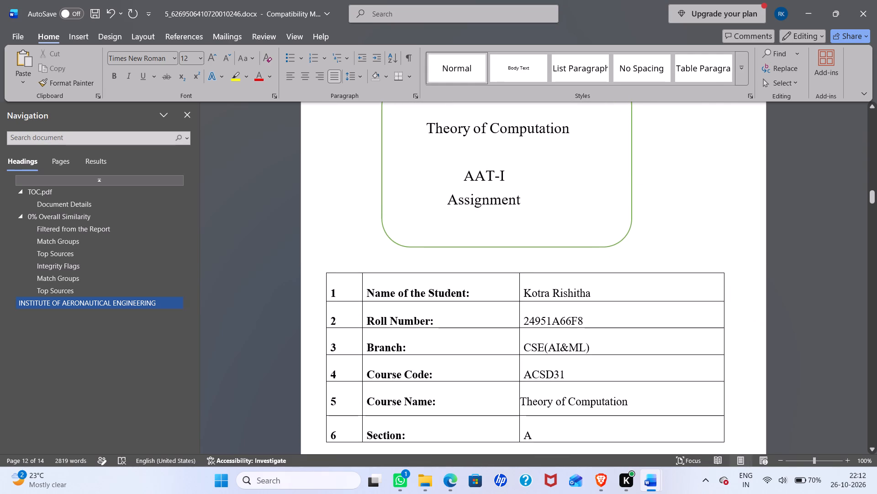
{"action": "scroll", "coordinate": [410, 295], "scroll_direction": "up", "scroll_amount": 9}
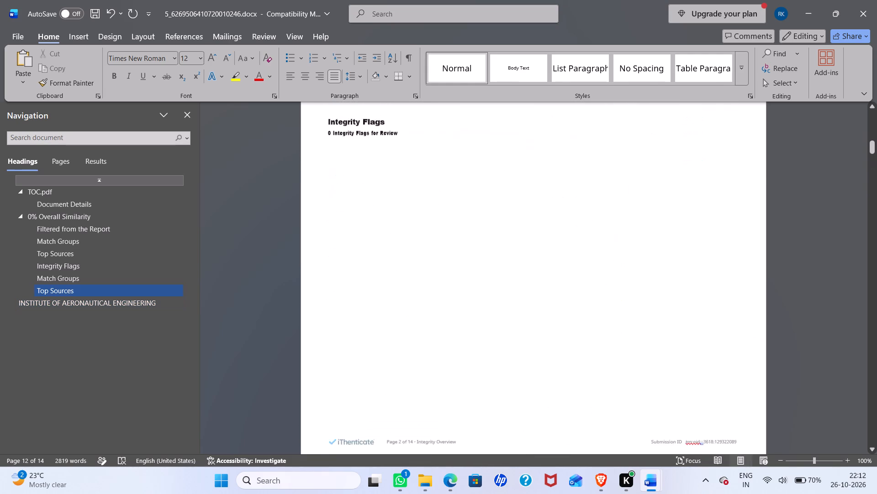
{"action": "scroll", "coordinate": [410, 295], "scroll_direction": "up", "scroll_amount": 6}
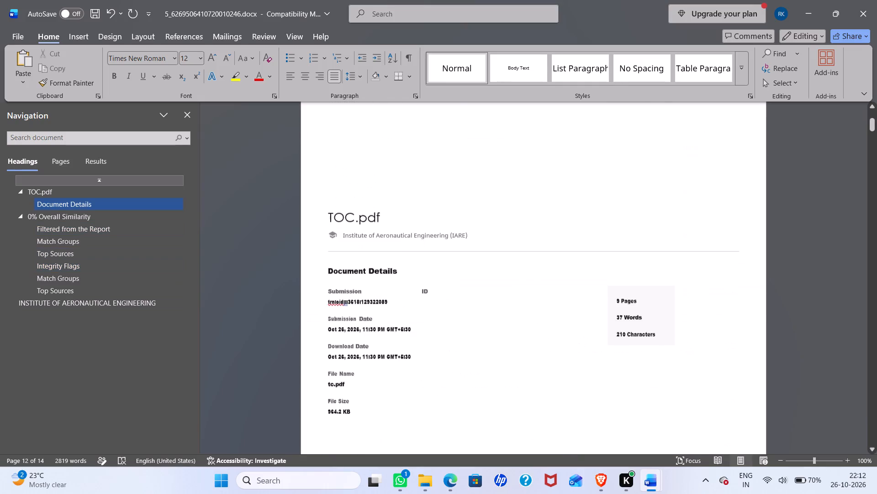
{"action": "scroll", "coordinate": [410, 295], "scroll_direction": "up", "scroll_amount": 4}
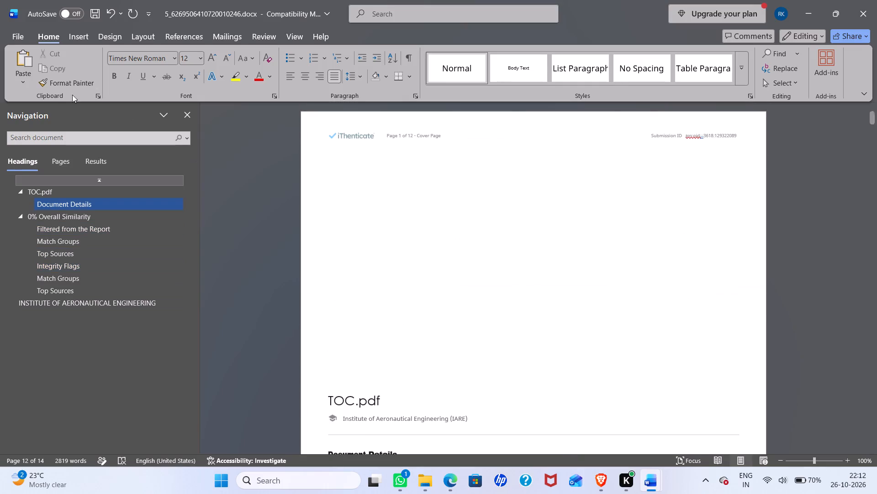
Save the report as a PDF named "FInal_TOC Assignments" in the AAT's folder on the Desktop.
{"action": "left_click", "coordinate": [21, 39]}
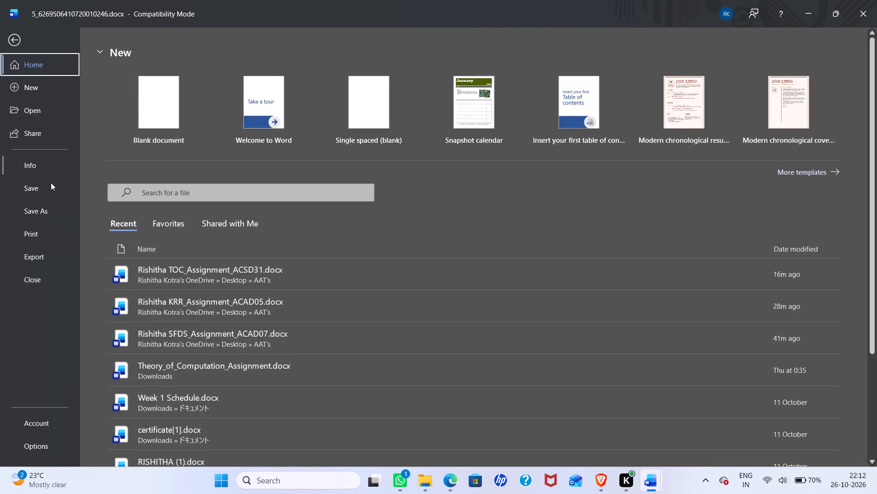
{"action": "left_click", "coordinate": [49, 209]}
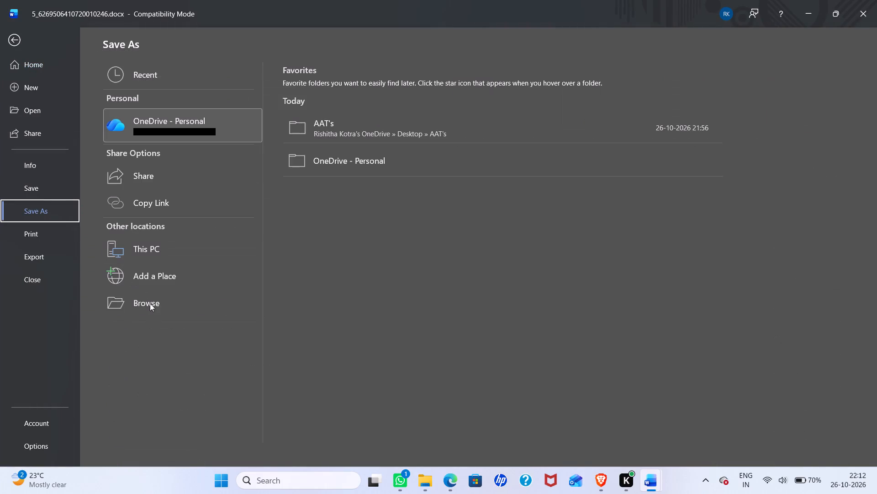
{"action": "left_click", "coordinate": [150, 303]}
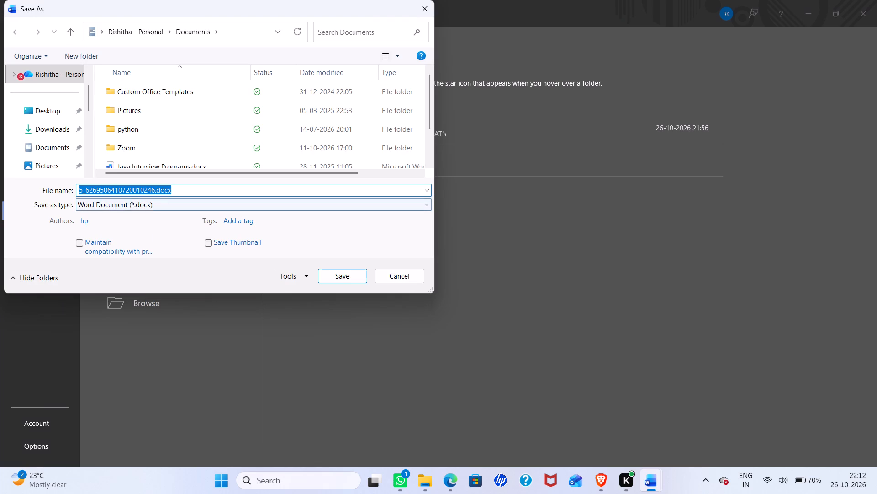
{"action": "key", "text": "BackSpace"}
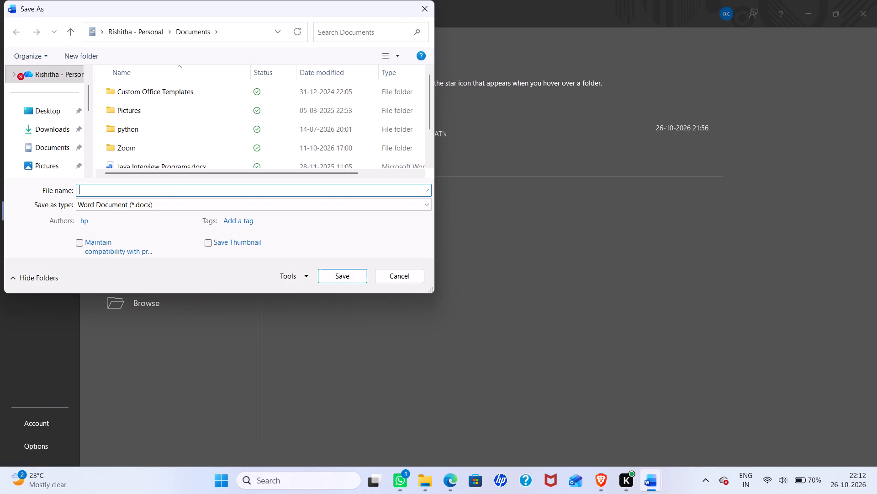
{"action": "left_click", "coordinate": [58, 115]}
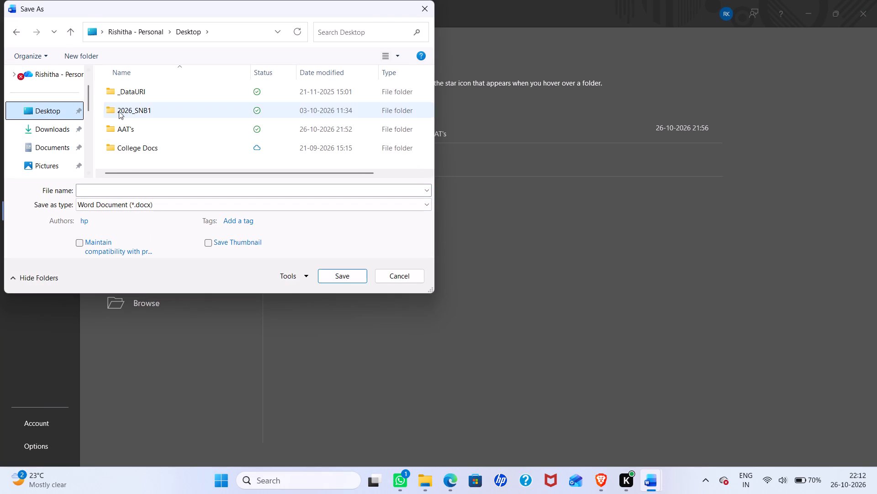
{"action": "double_click", "coordinate": [137, 124]}
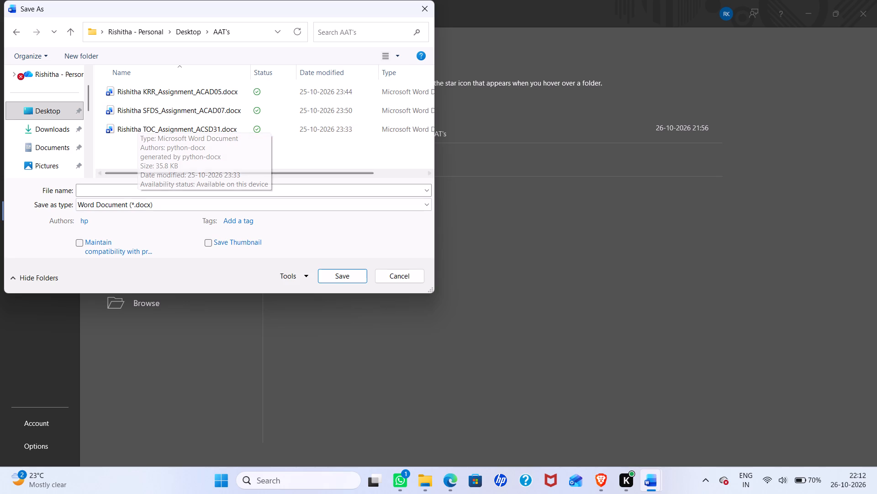
{"action": "left_click", "coordinate": [156, 210]}
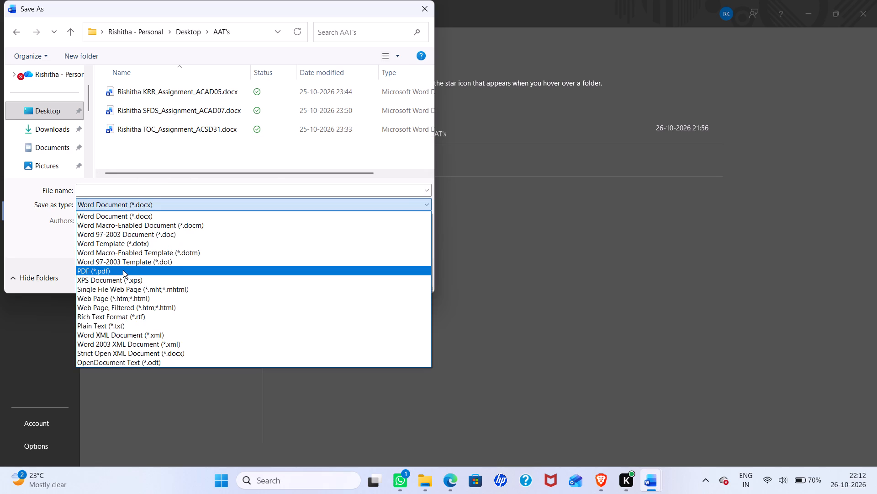
{"action": "left_click", "coordinate": [123, 270]}
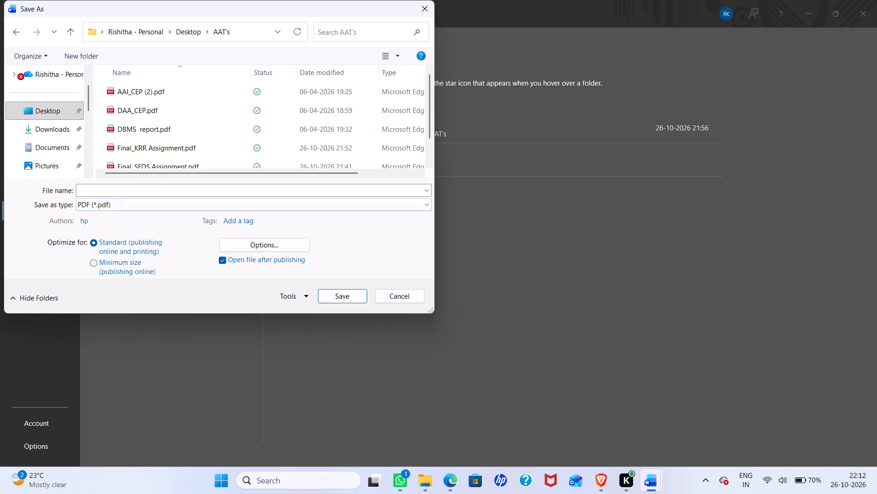
{"action": "left_click", "coordinate": [103, 192]}
{"action": "type", "text": "FInal"}
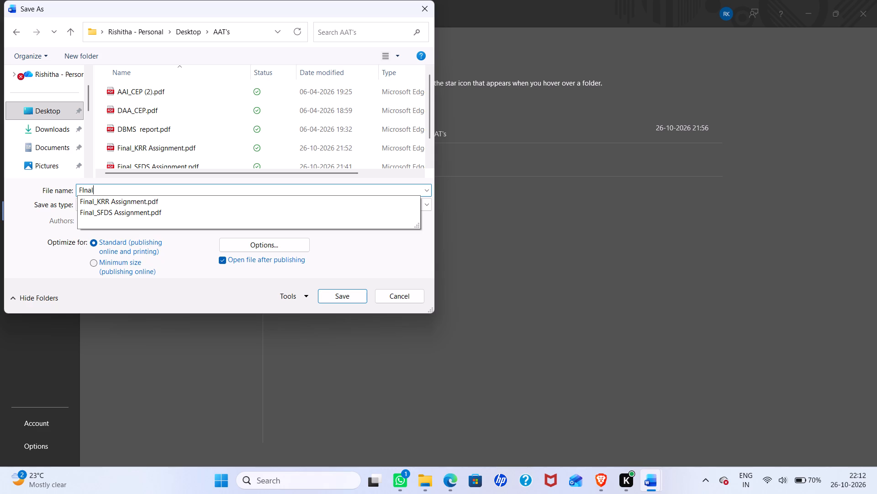
{"action": "key", "text": "shift+underscore"}
{"action": "type", "text": "TOC Assignments"}
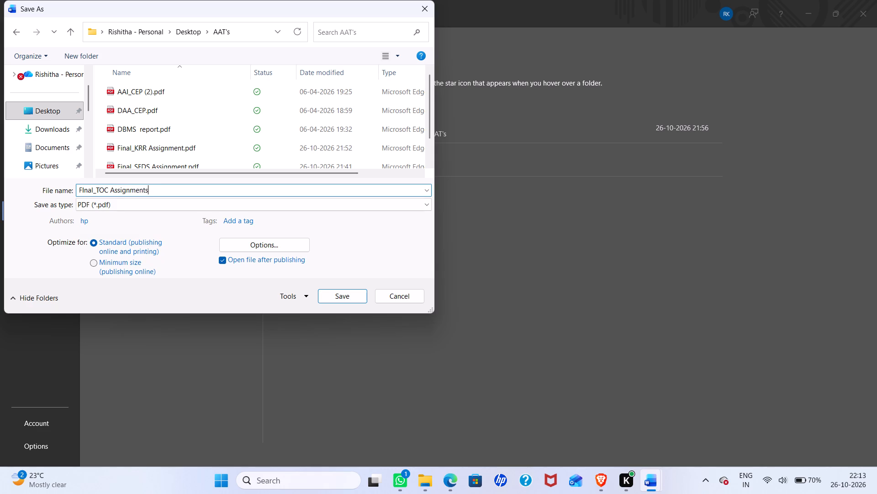
{"action": "key", "text": "Return"}
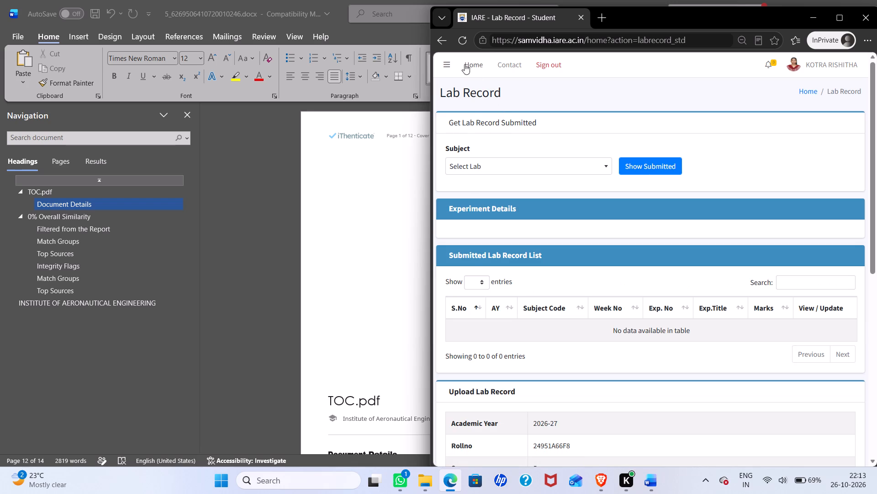
In the college portal in Edge, open the AAT-I uploads page and get the ACSD31 Theory of Computation questions.
{"action": "left_click", "coordinate": [451, 58]}
{"action": "scroll", "coordinate": [512, 264], "scroll_direction": "down", "scroll_amount": 2}
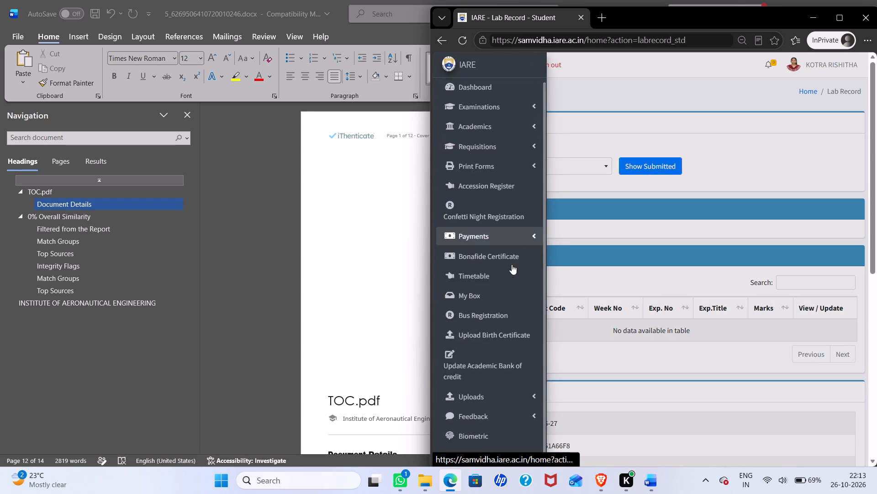
{"action": "left_click", "coordinate": [483, 413]}
{"action": "scroll", "coordinate": [483, 413], "scroll_direction": "down", "scroll_amount": 2}
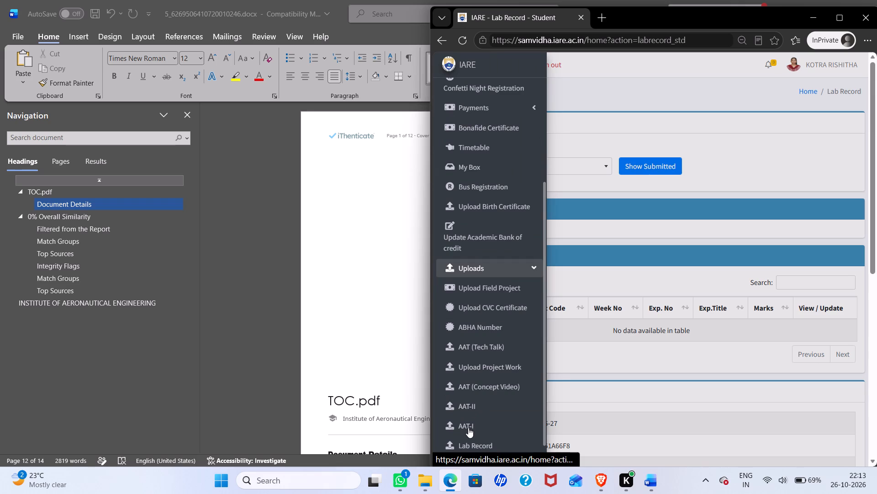
{"action": "left_click", "coordinate": [468, 431]}
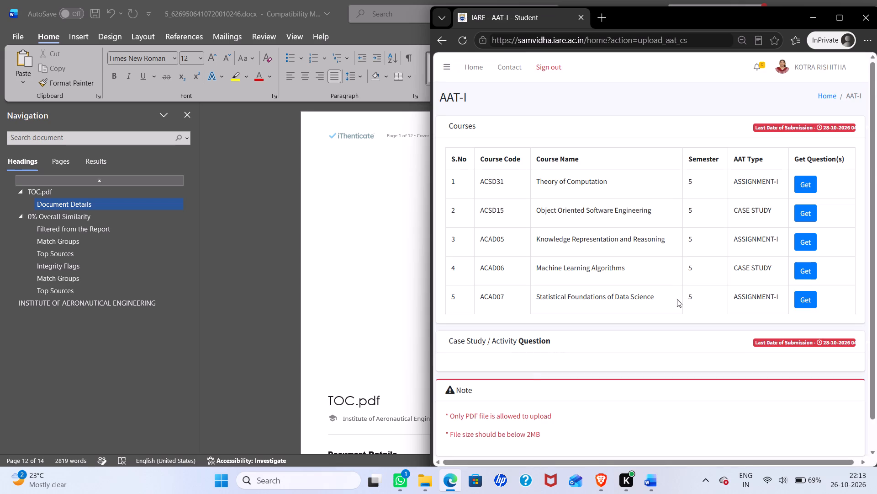
{"action": "left_click", "coordinate": [806, 187]}
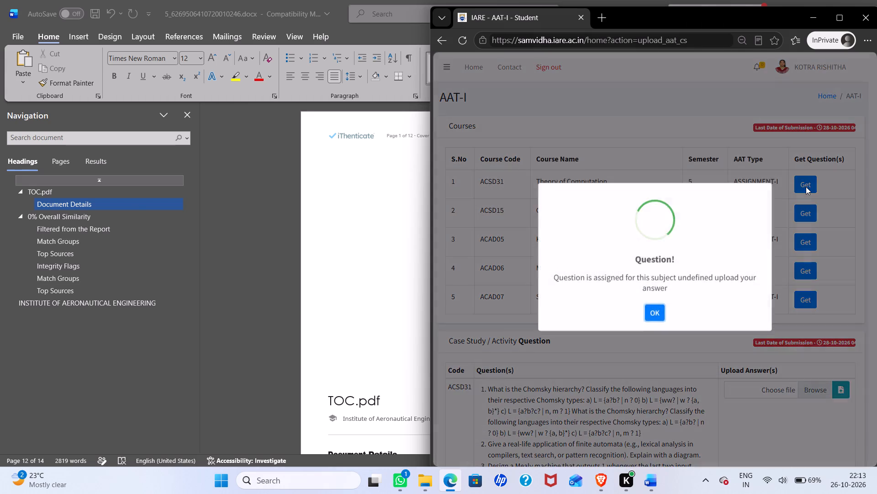
{"action": "key", "text": "Return"}
Upload "FInal_TOC Assignments.pdf" from the Desktop's AAT's folder as the answer for ACSD31.
{"action": "scroll", "coordinate": [806, 187], "scroll_direction": "down", "scroll_amount": 1}
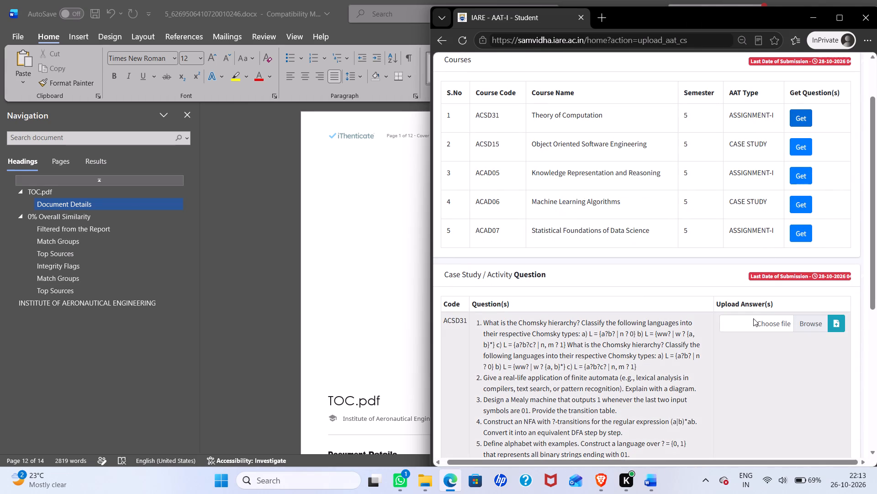
{"action": "left_click", "coordinate": [755, 329]}
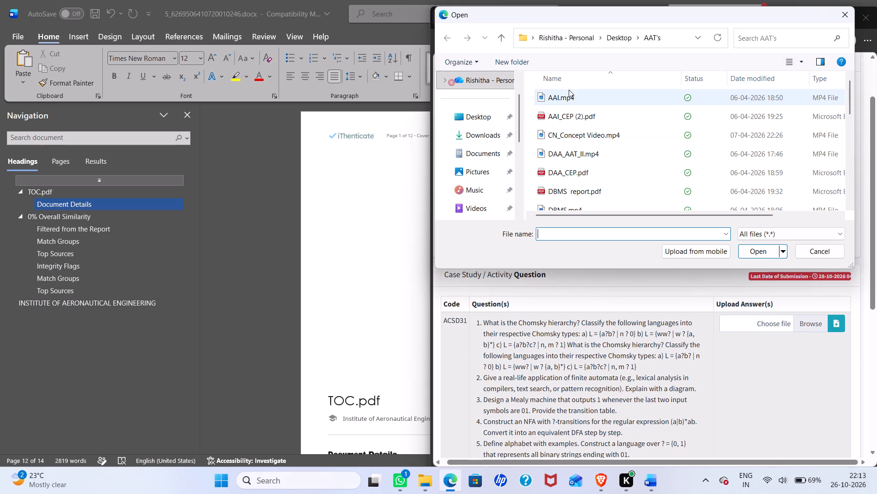
{"action": "left_click", "coordinate": [486, 116]}
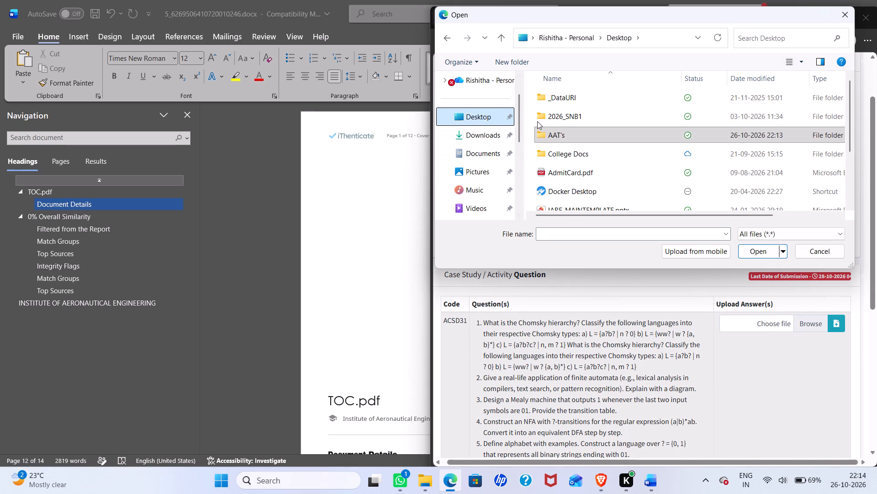
{"action": "double_click", "coordinate": [576, 140]}
{"action": "scroll", "coordinate": [578, 144], "scroll_direction": "down", "scroll_amount": 1}
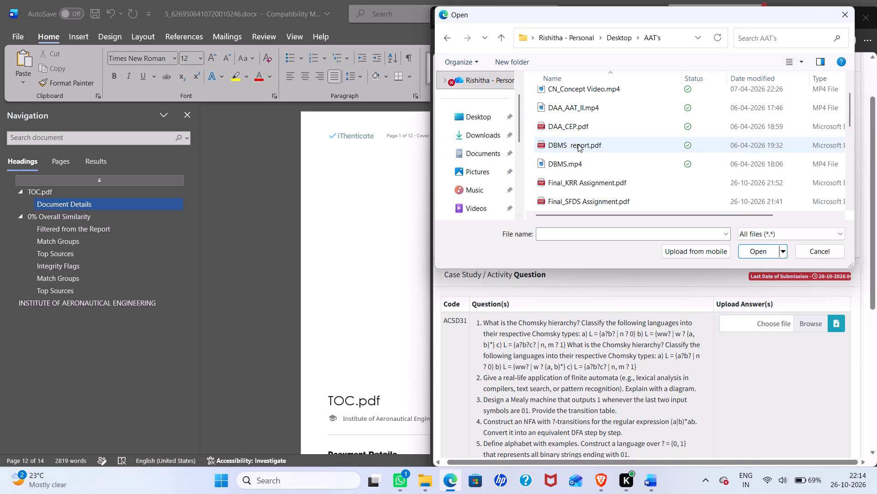
{"action": "scroll", "coordinate": [578, 144], "scroll_direction": "down", "scroll_amount": 2}
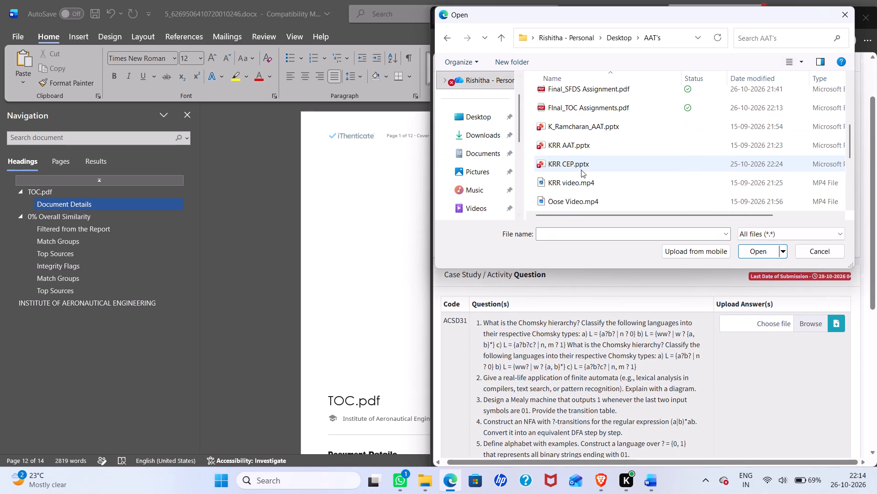
{"action": "left_click", "coordinate": [581, 107]}
{"action": "key", "text": "Return"}
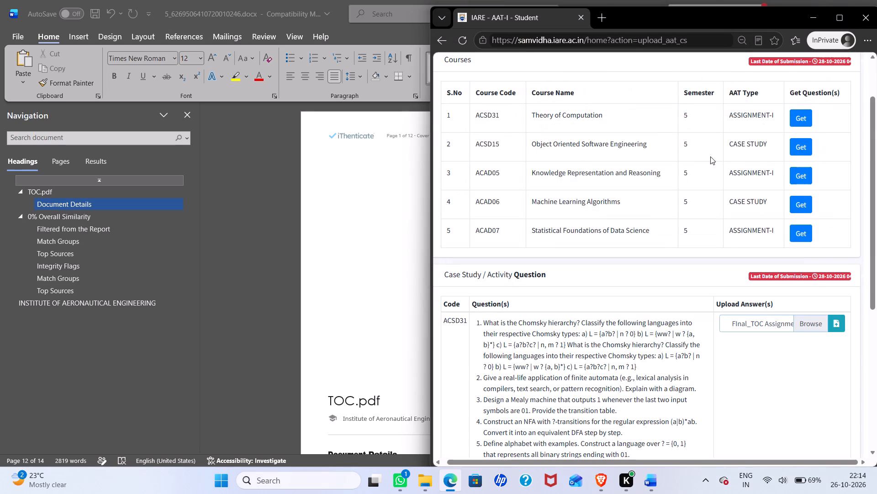
{"action": "left_click", "coordinate": [831, 322]}
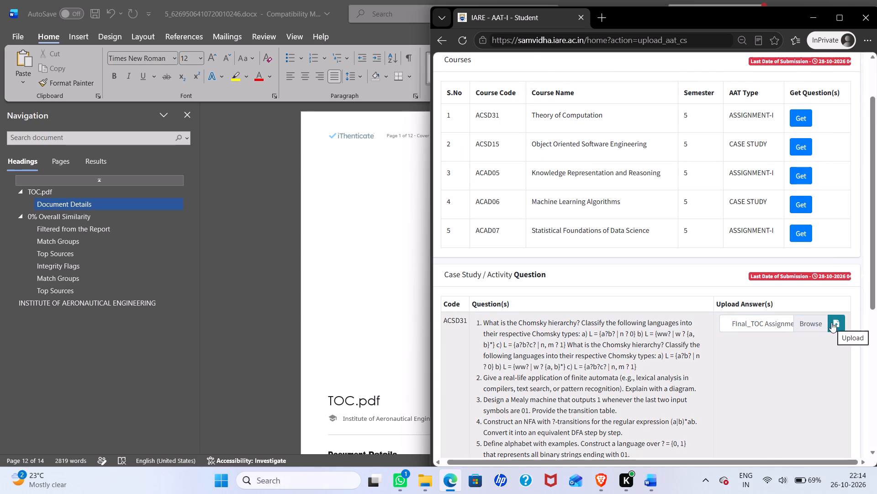
{"action": "key", "text": "Return"}
{"action": "scroll", "coordinate": [831, 322], "scroll_direction": "up", "scroll_amount": 4}
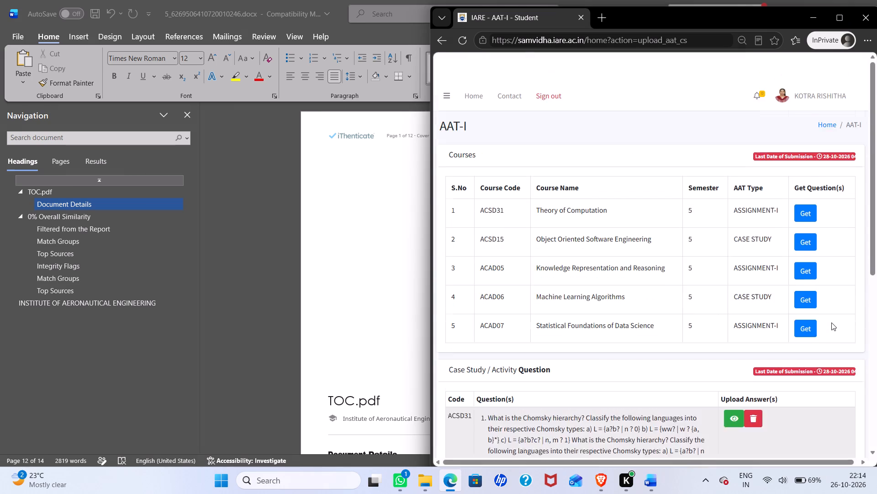